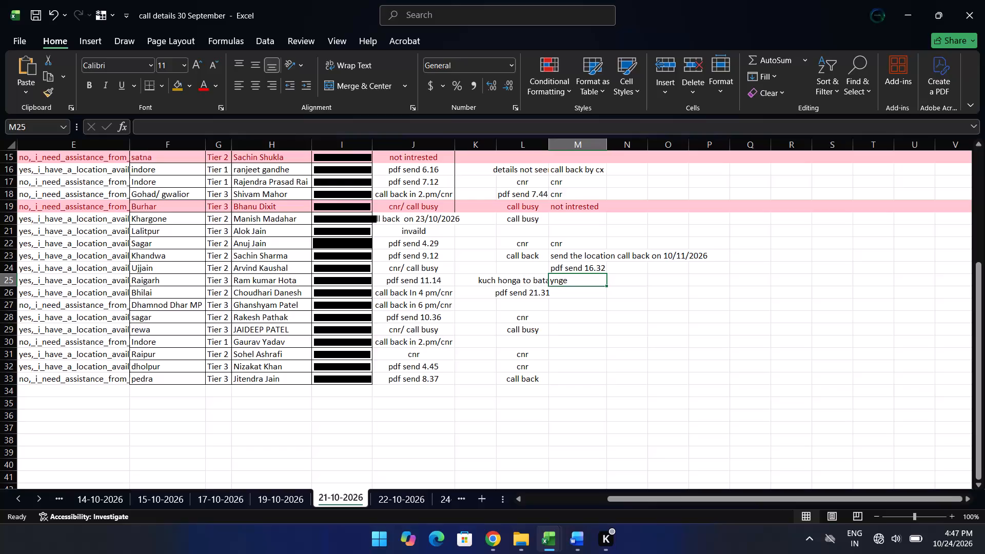
# Select the empty 24/10/2026 call-status cell for the Bhilai lead in row 26 of the 21-10-2026 sheet.
pyautogui.click(581, 308)
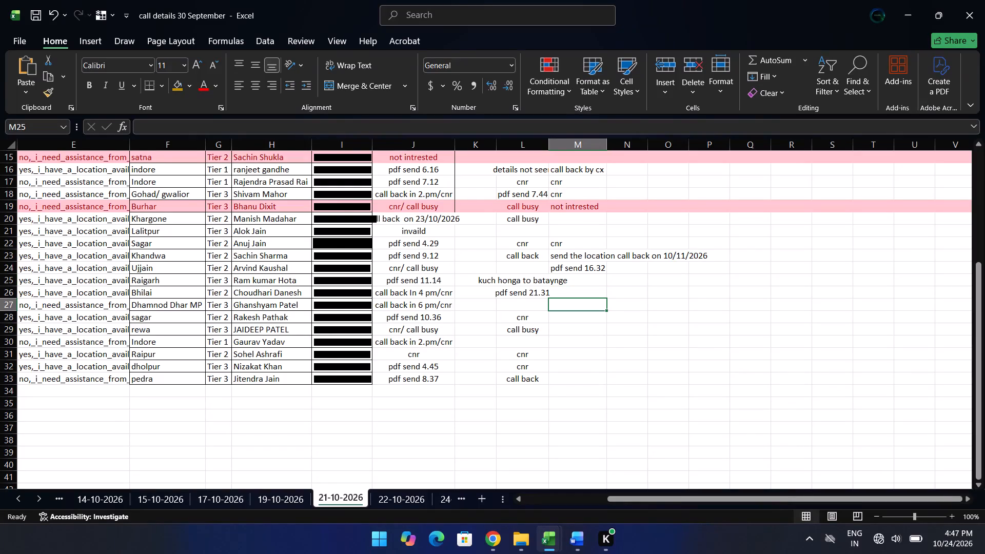
pyautogui.click(592, 281)
pyautogui.scroll(3, 592, 281)
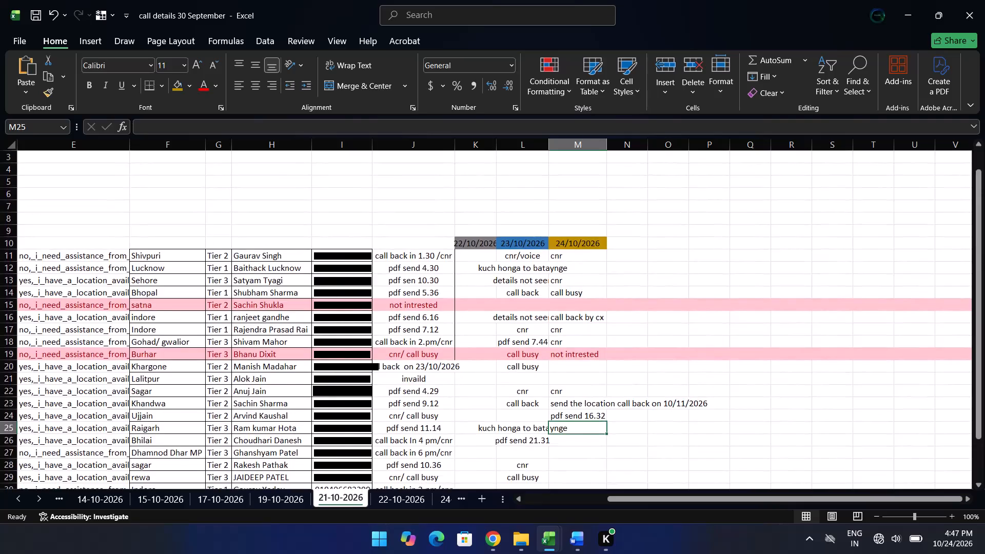
pyautogui.scroll(-1, 592, 281)
pyautogui.click(569, 348)
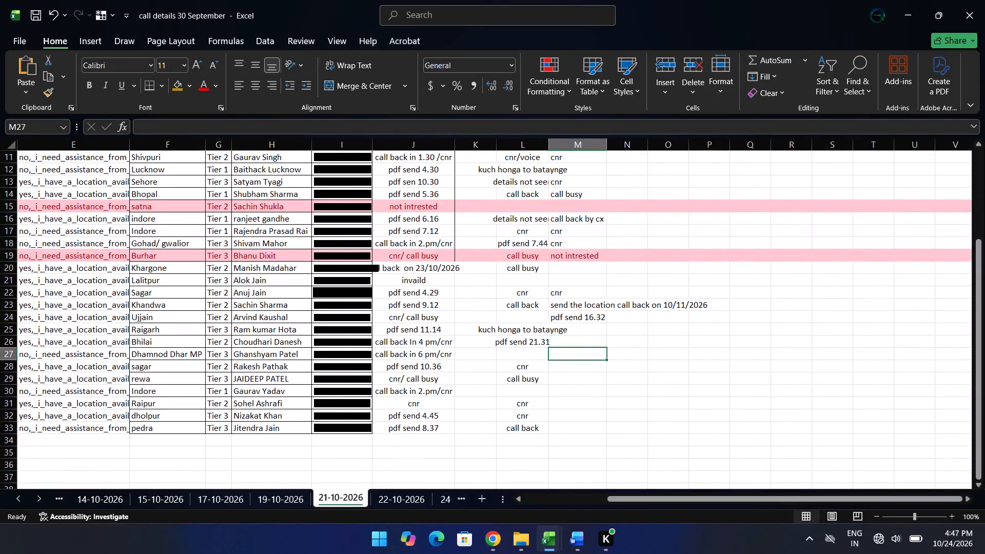
pyautogui.click(572, 344)
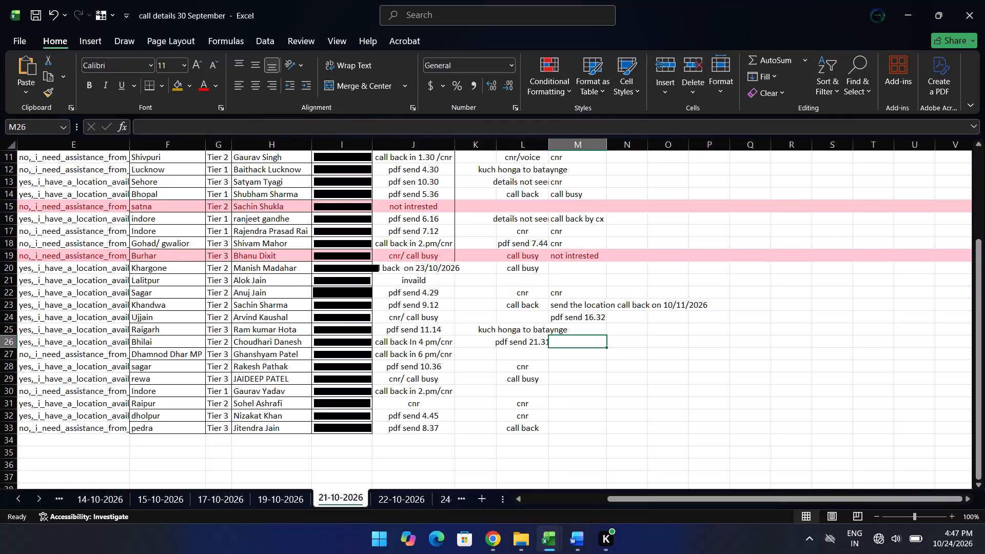
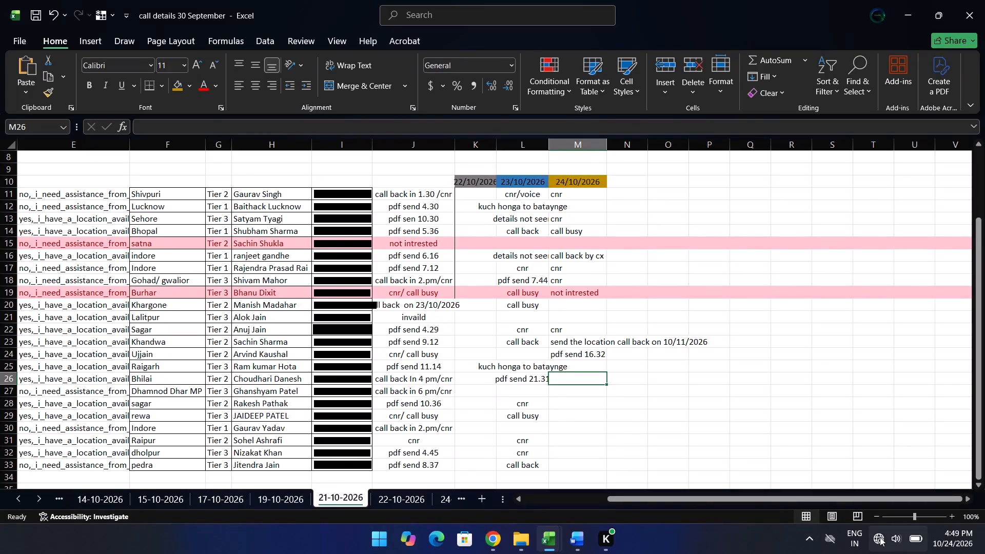
# Connect the computer to the realme NARZO 70 Turbo 5G d4a6 Wi-Fi network.
pyautogui.click(880, 537)
pyautogui.click(801, 298)
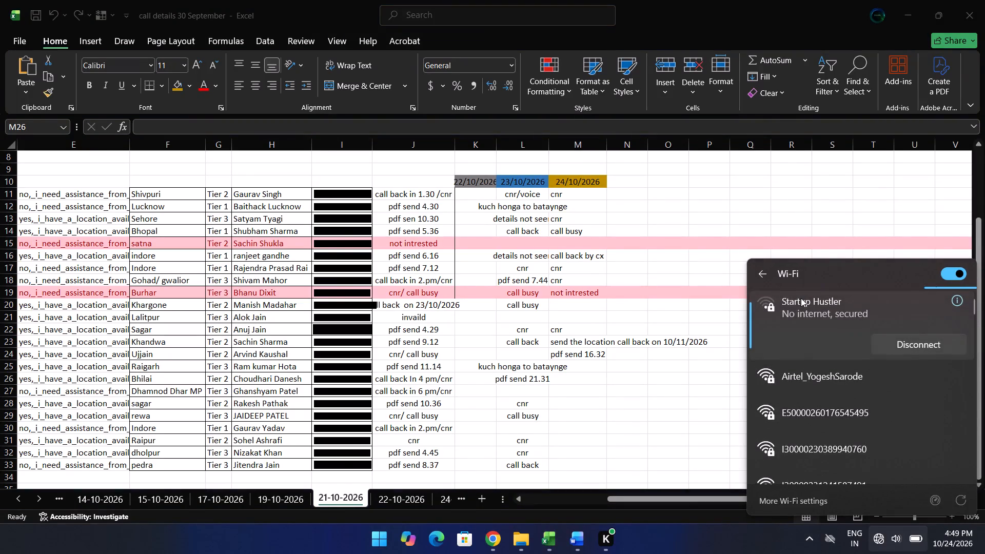
pyautogui.scroll(-1, 785, 349)
pyautogui.scroll(2, 785, 349)
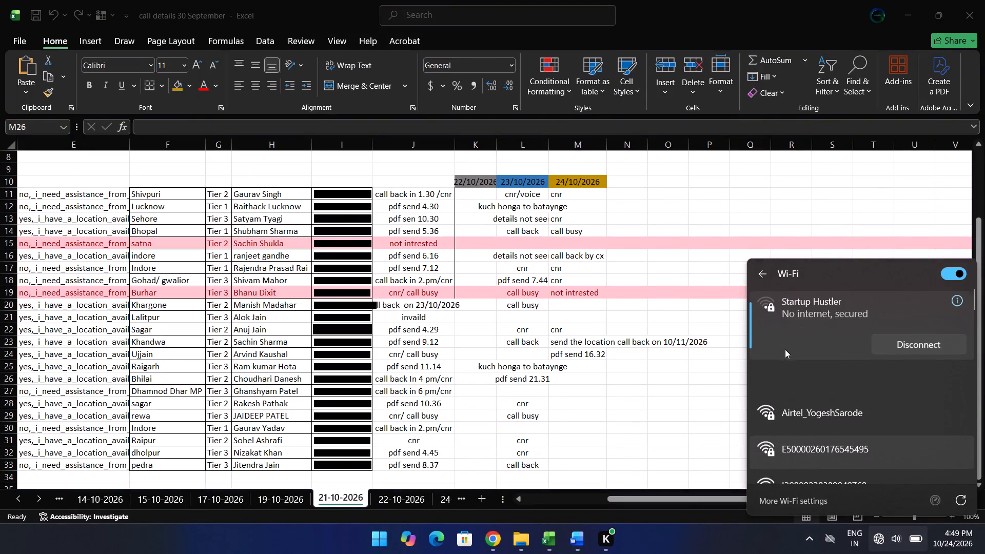
pyautogui.click(791, 389)
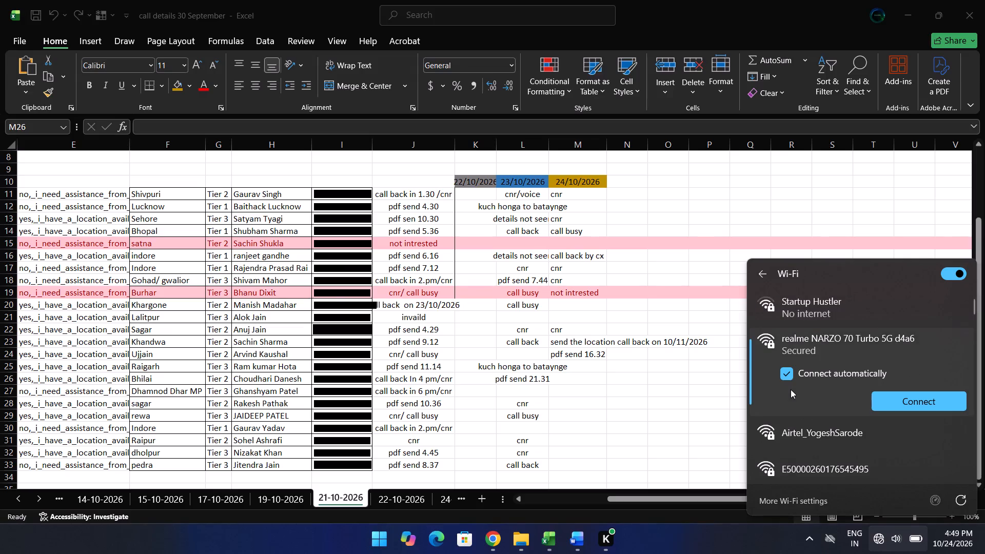
pyautogui.click(899, 397)
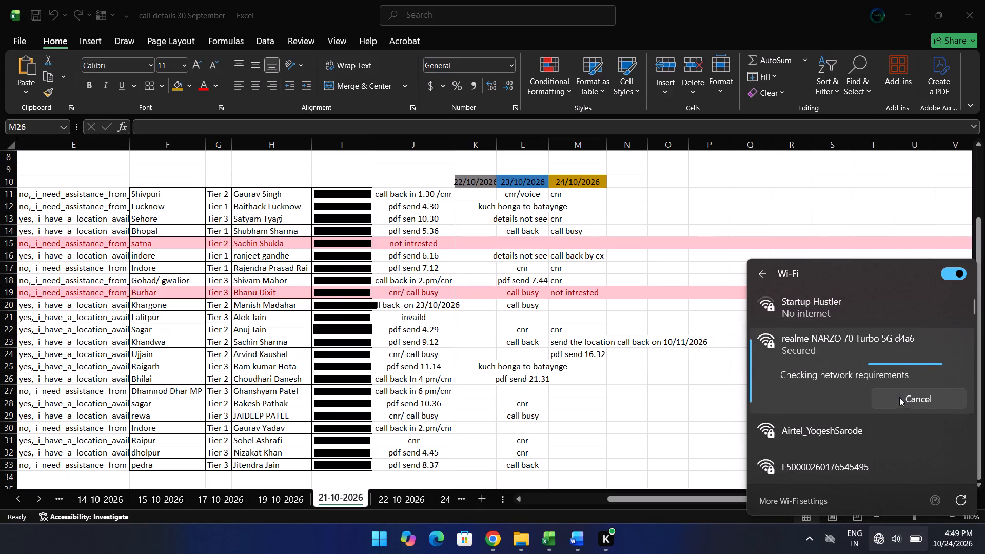
pyautogui.click(889, 240)
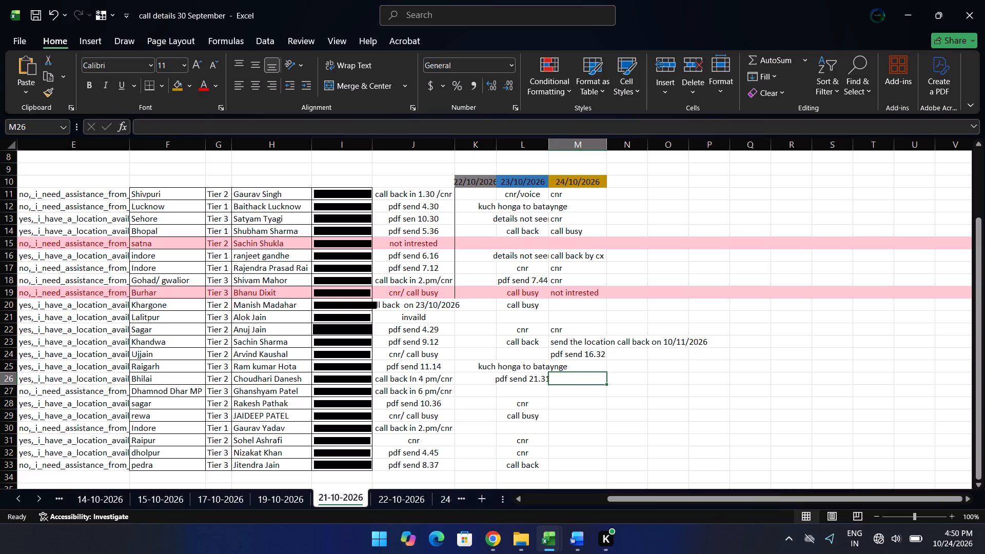
# Check the internet connection status of the realme NARZO 70 Turbo 5G d4a6 Wi-Fi network.
pyautogui.click(879, 537)
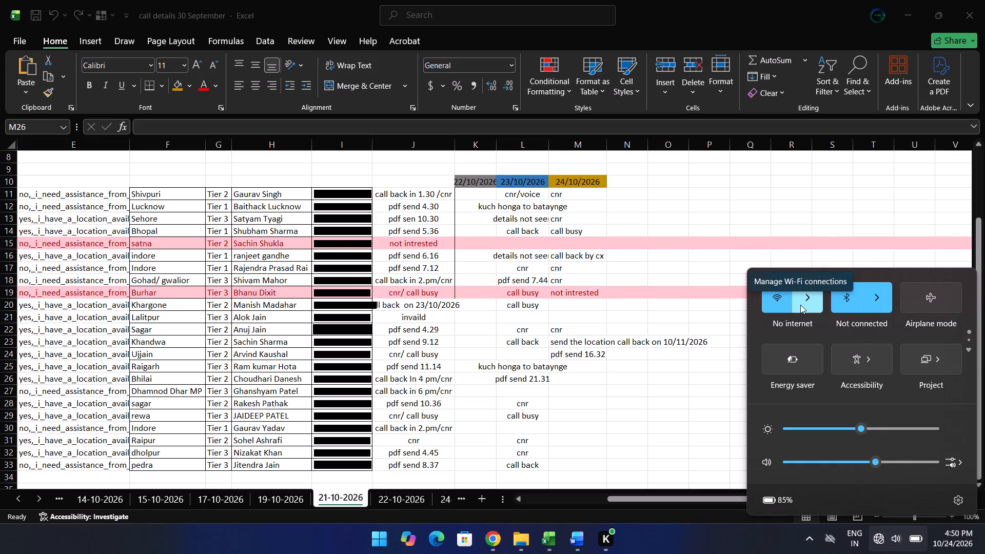
pyautogui.click(800, 305)
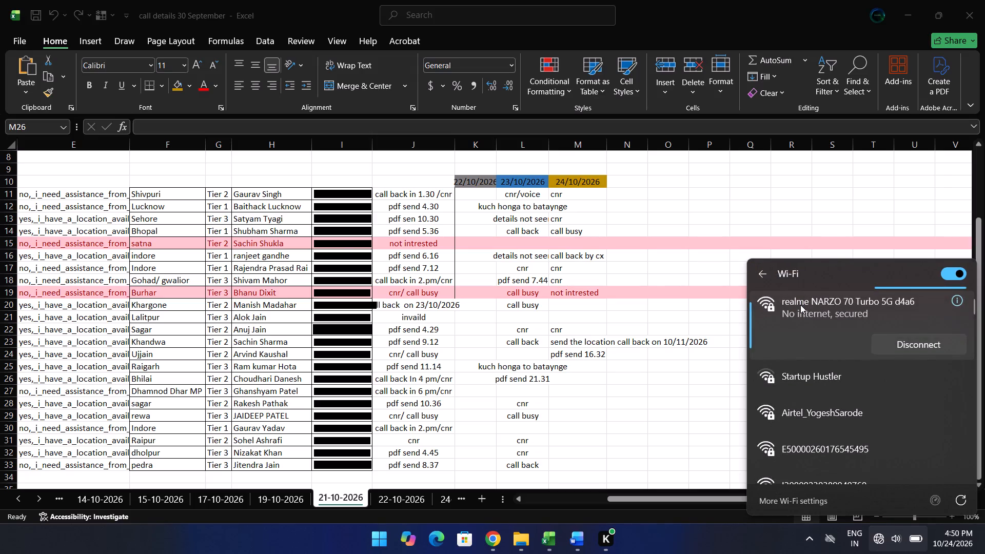
pyautogui.tripleClick(800, 305)
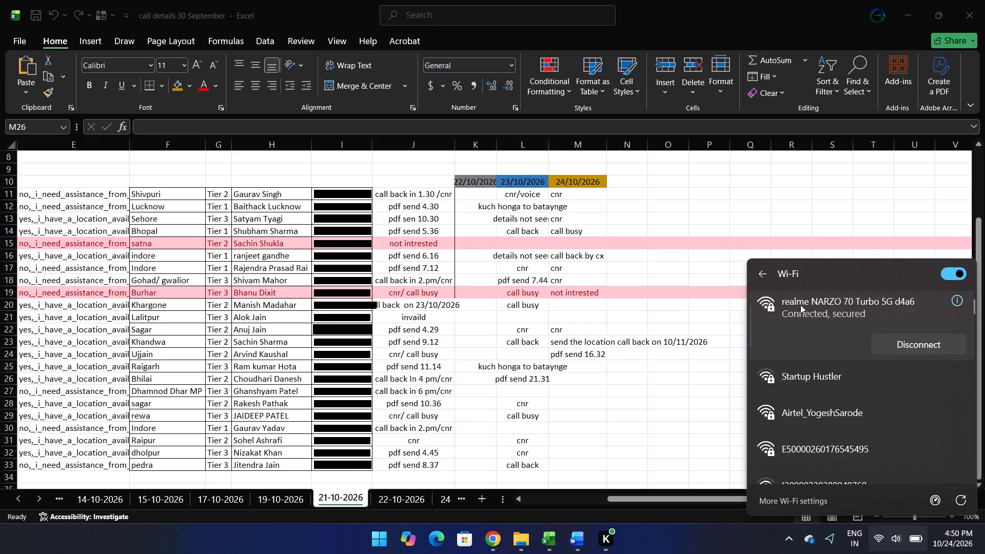
pyautogui.tripleClick(800, 305)
pyautogui.click(898, 225)
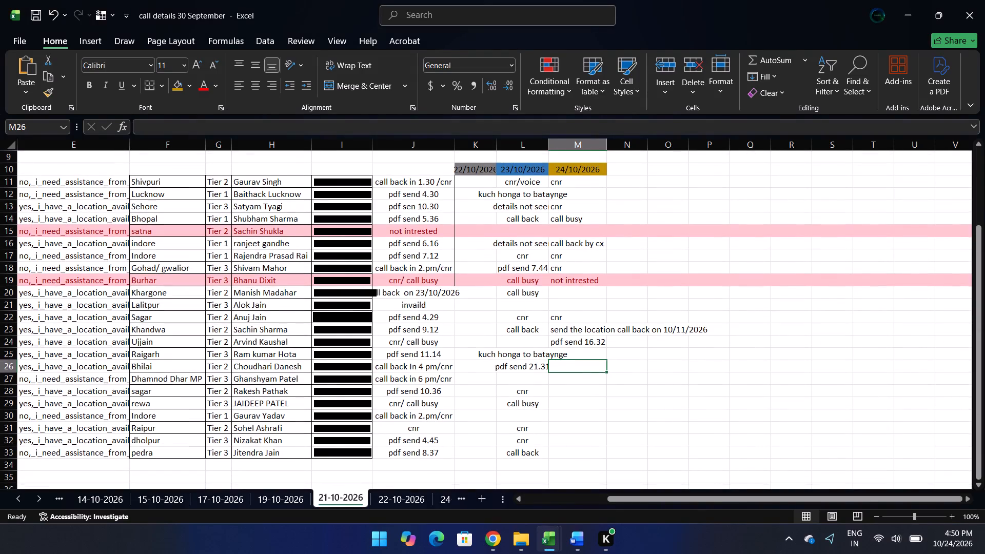
# Enter cnr as the 24/10/2026 call status for the Bhilai lead in row 26.
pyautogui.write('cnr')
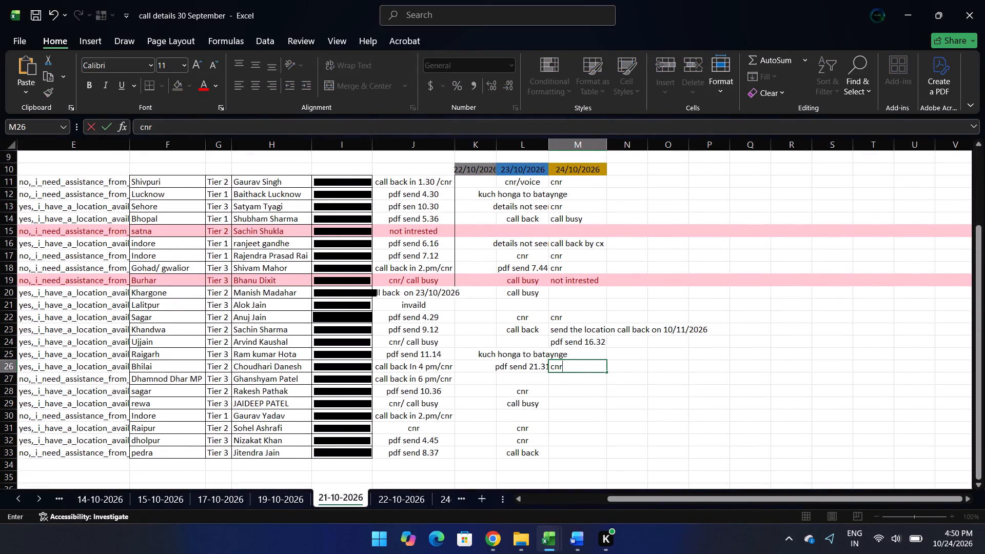
pyautogui.scroll(-1, 588, 371)
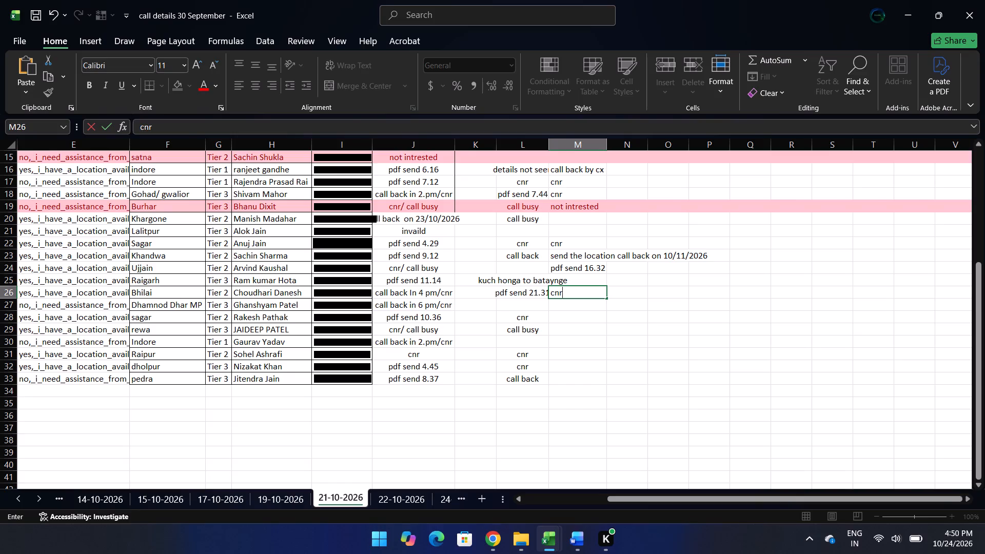
pyautogui.click(579, 306)
# Select the empty 24/10/2026 call-status cell for the sagar lead in row 28.
pyautogui.click(573, 322)
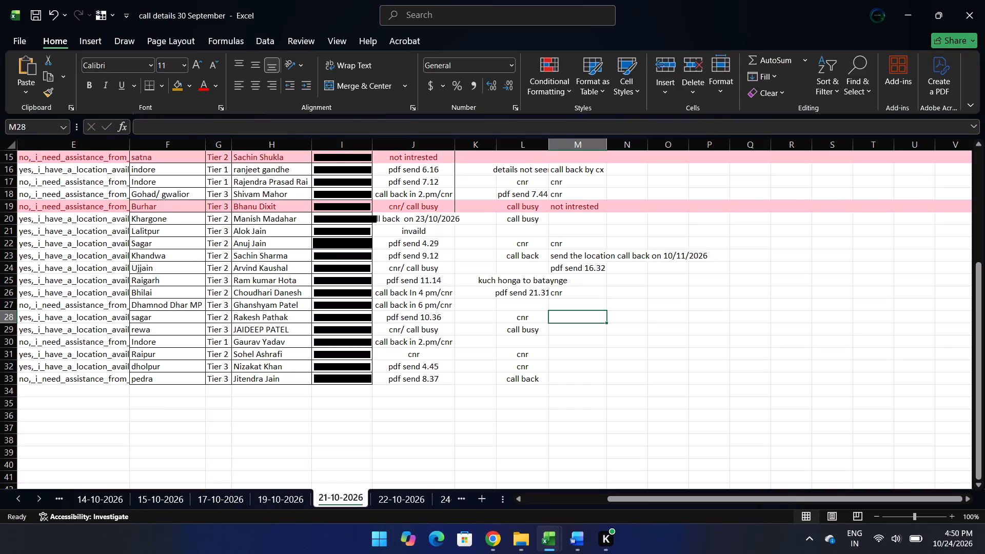
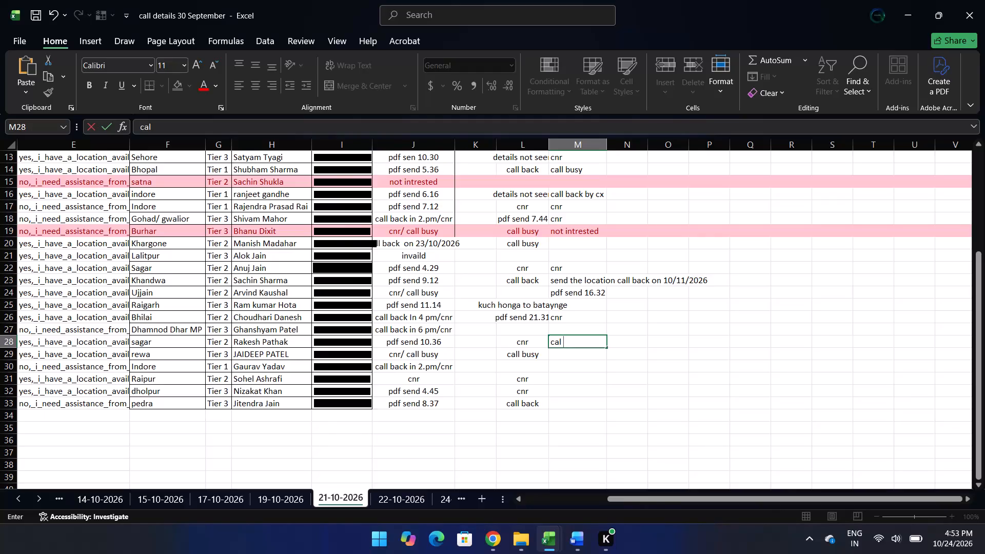
# Enter the status "call back" in the 24/10/2026 call-status cell for the Sagar lead in row 28.
pyautogui.press('BackSpace')
pyautogui.write('l ba')
pyautogui.write('ck')
pyautogui.press('space')
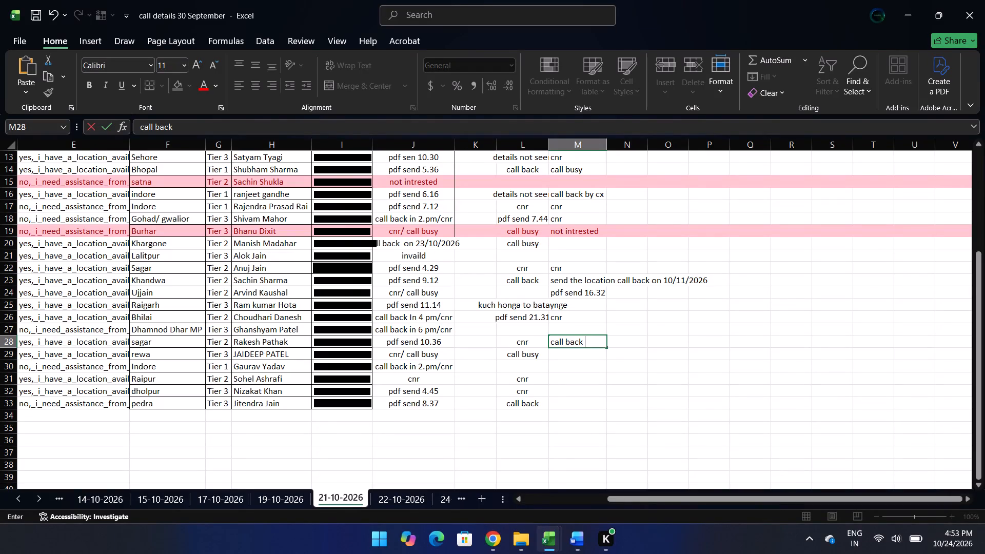
pyautogui.click(586, 358)
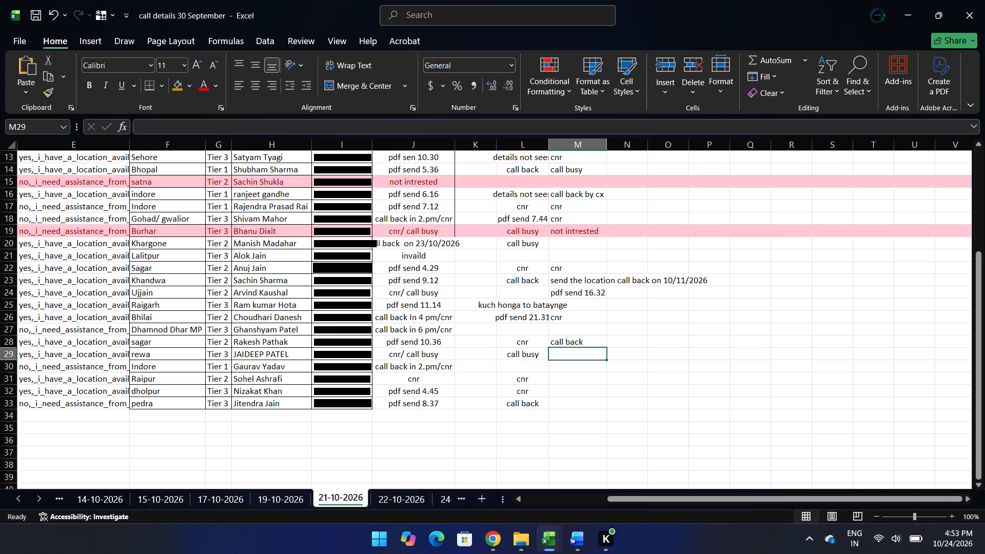
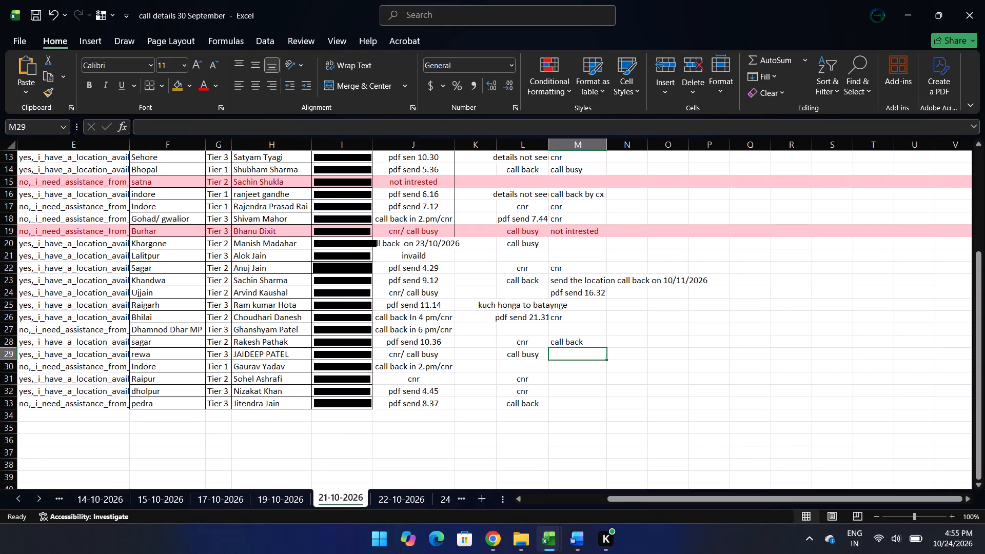
# Switch to the Word document and read the Pohewala Franchise Sales Call Script, from the opening through the Company Support section.
pyautogui.click(581, 539)
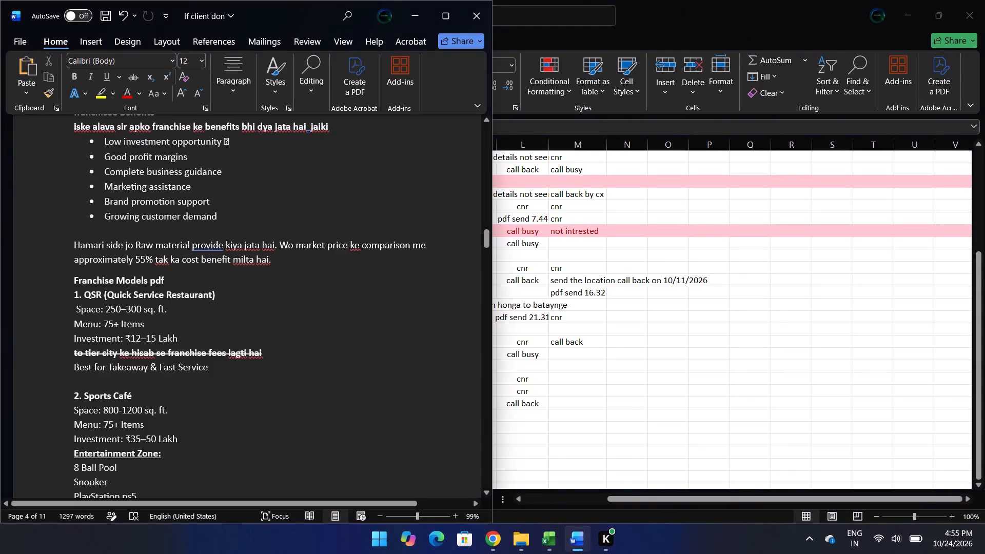
pyautogui.scroll(3, 324, 343)
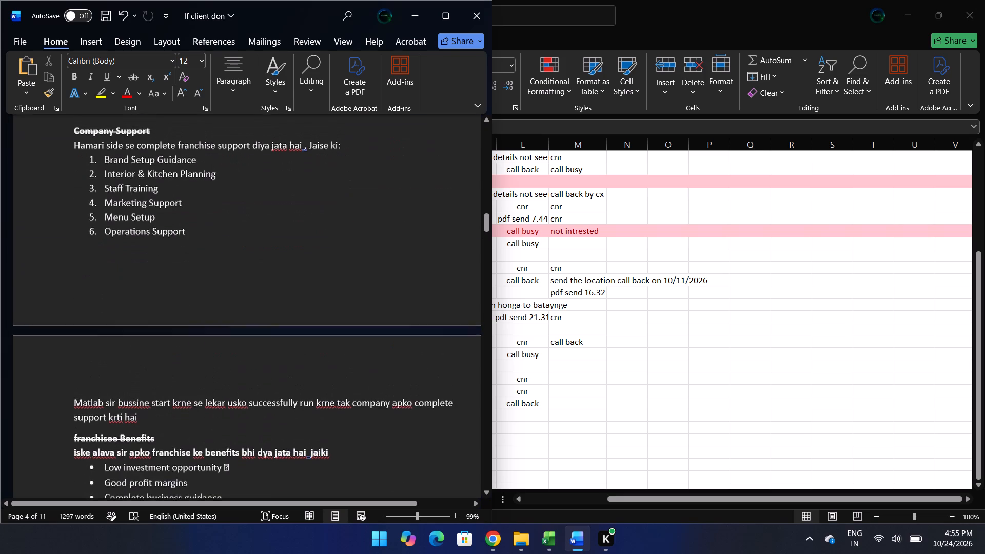
pyautogui.scroll(4, 324, 343)
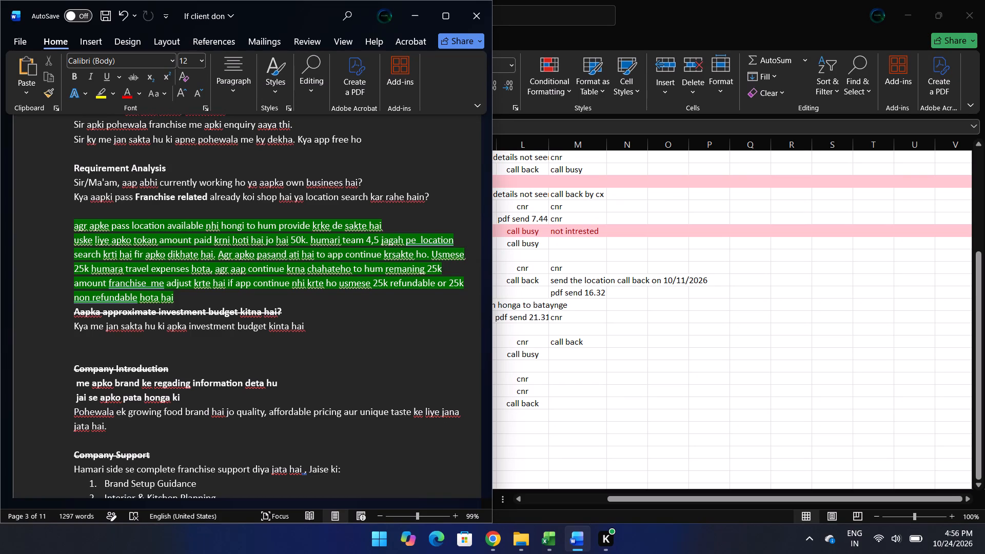
pyautogui.scroll(1, 151, 223)
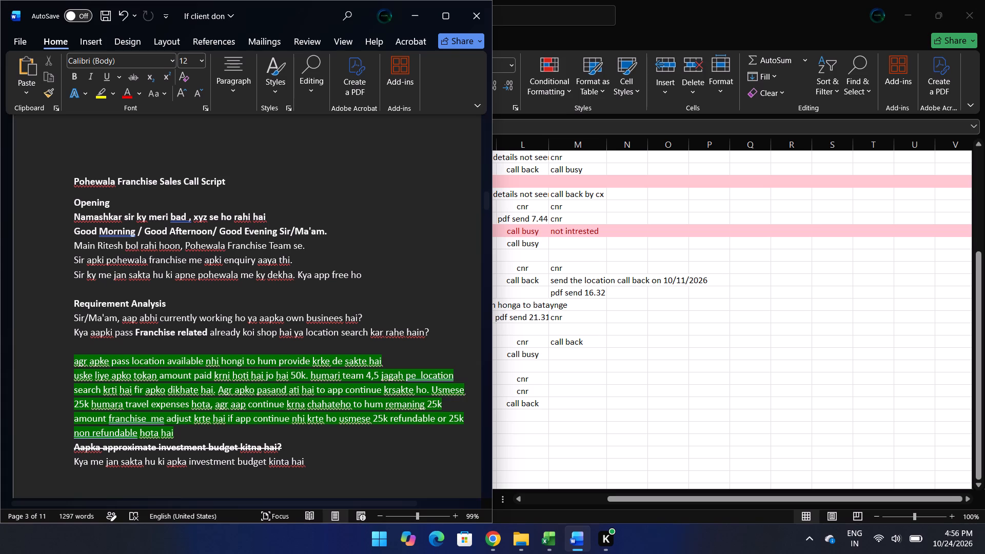
pyautogui.scroll(-1, 389, 345)
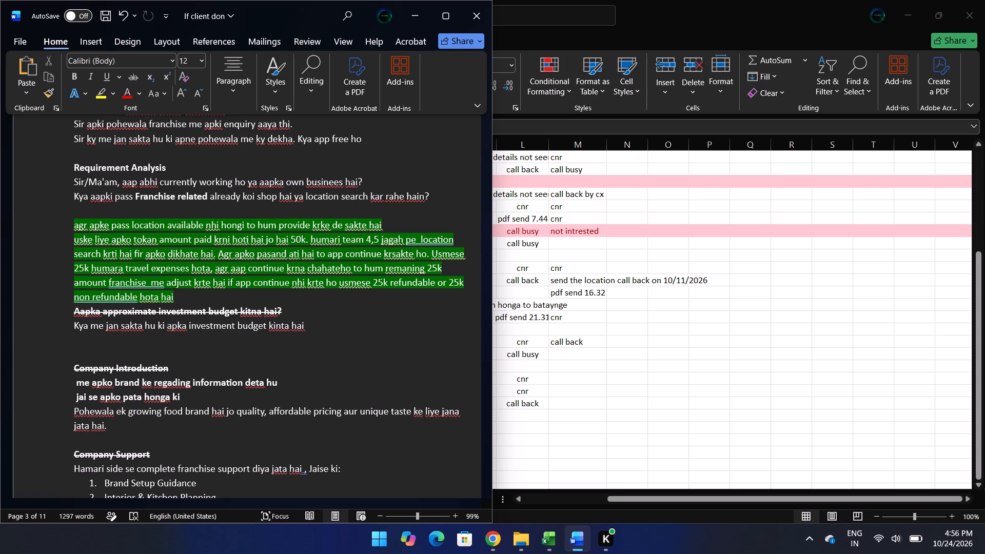
pyautogui.scroll(-1, 470, 329)
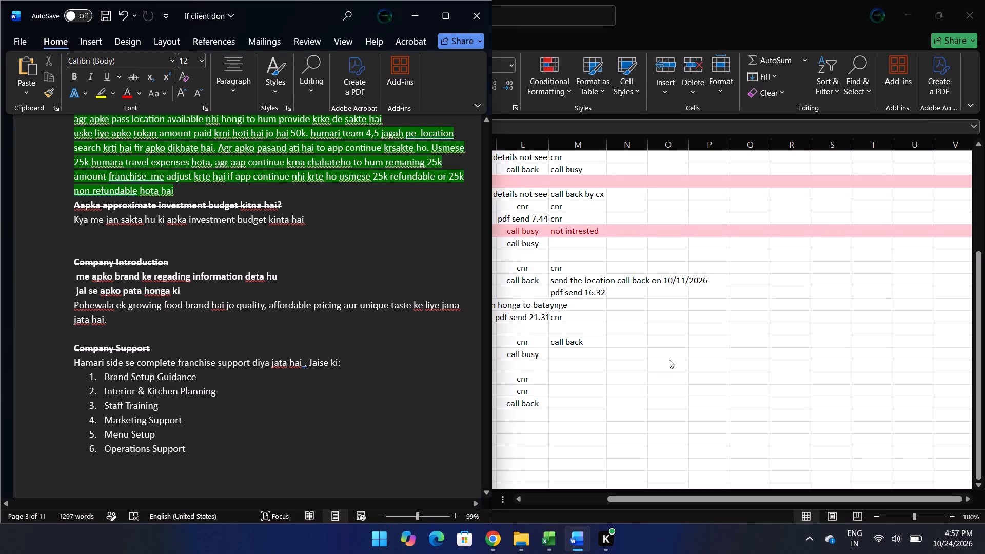
# Back in the Excel workbook, fill the "call back" status from row 28 down to the Rewa lead's 24/10/2026 cell in row 29.
pyautogui.click(580, 355)
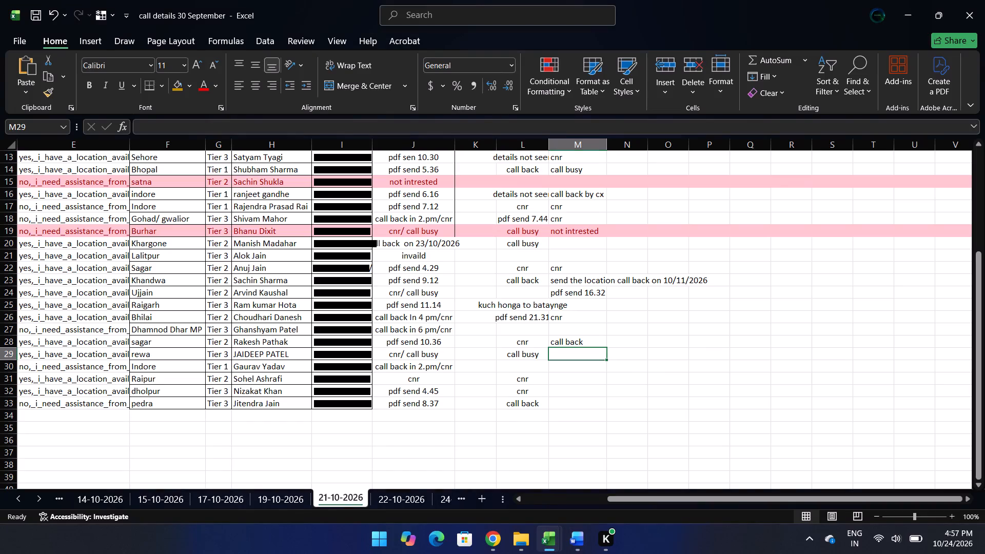
pyautogui.click(586, 343)
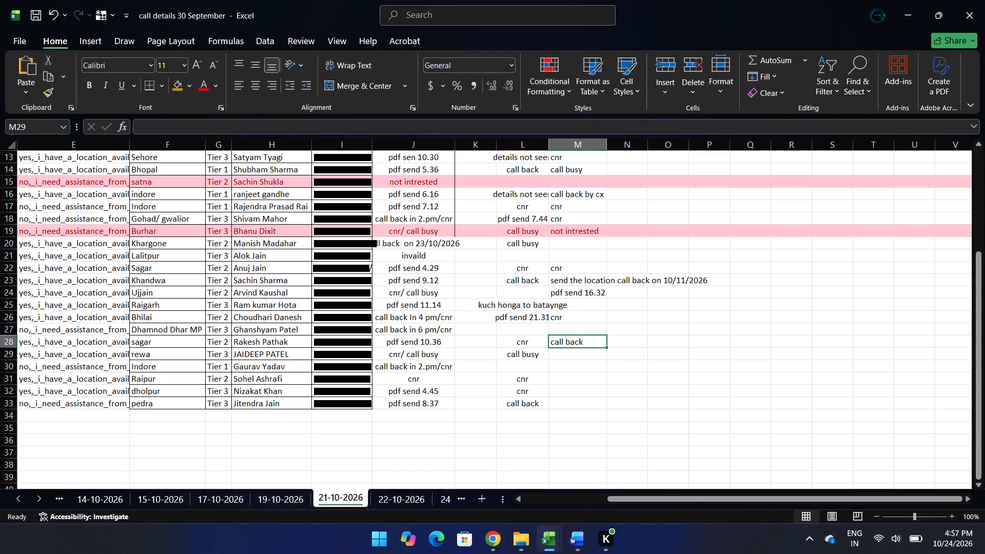
pyautogui.moveTo(606, 349); pyautogui.dragTo(605, 360)
pyautogui.click(581, 365)
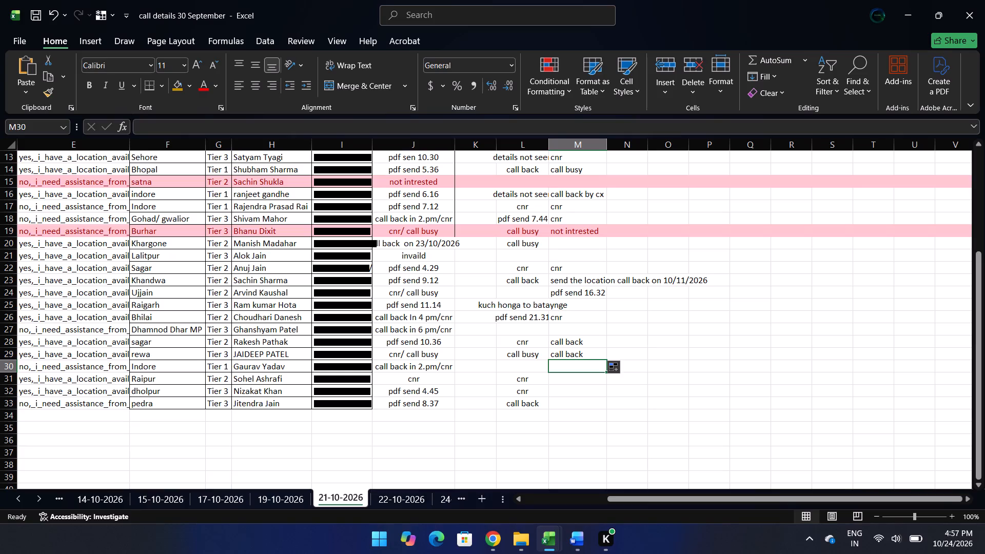
# Select the 24/10/2026 call-status cell for the Dholpur lead in row 32.
pyautogui.click(571, 402)
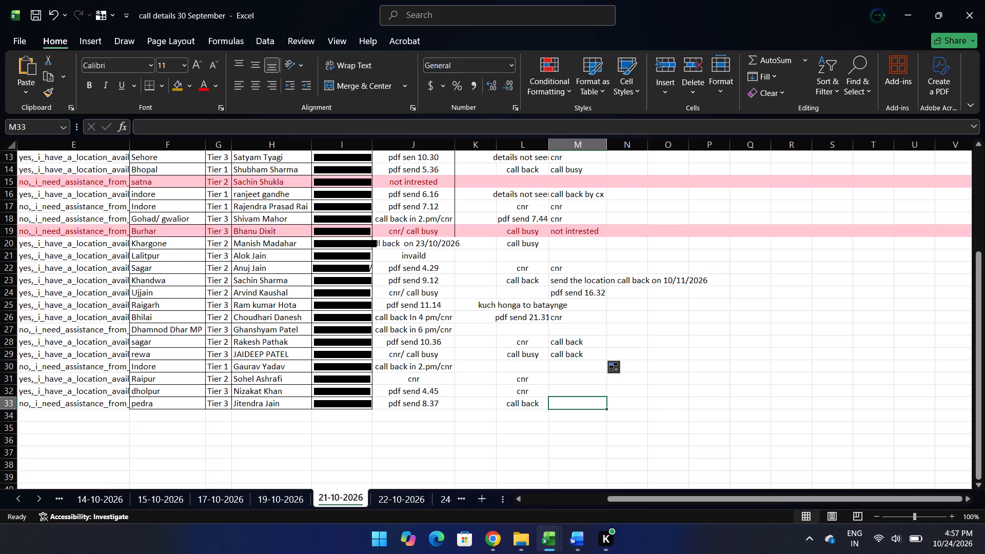
pyautogui.click(578, 388)
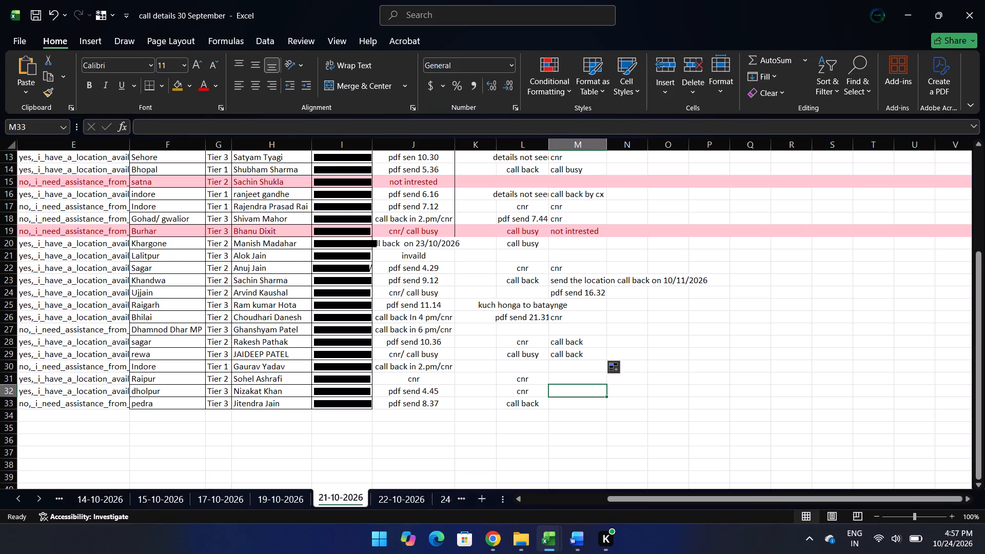
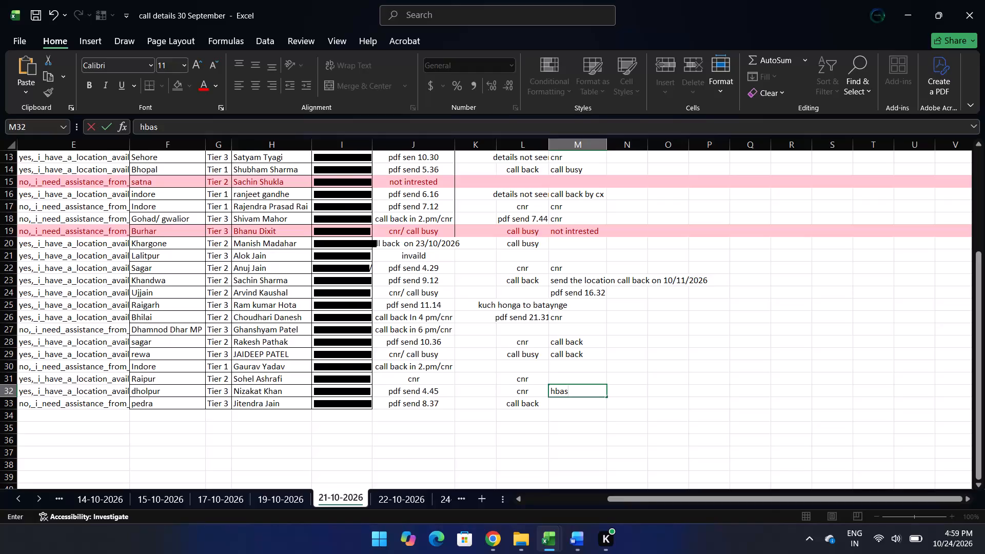
# Replace the stray text in the Dholpur lead's 24/10/2026 status cell in row 32 with "discuss with partnar".
pyautogui.press('BackSpace')
pyautogui.press('BackSpace')
pyautogui.press('BackSpace')
pyautogui.press('BackSpace')
pyautogui.press('BackSpace')
pyautogui.press('BackSpace')
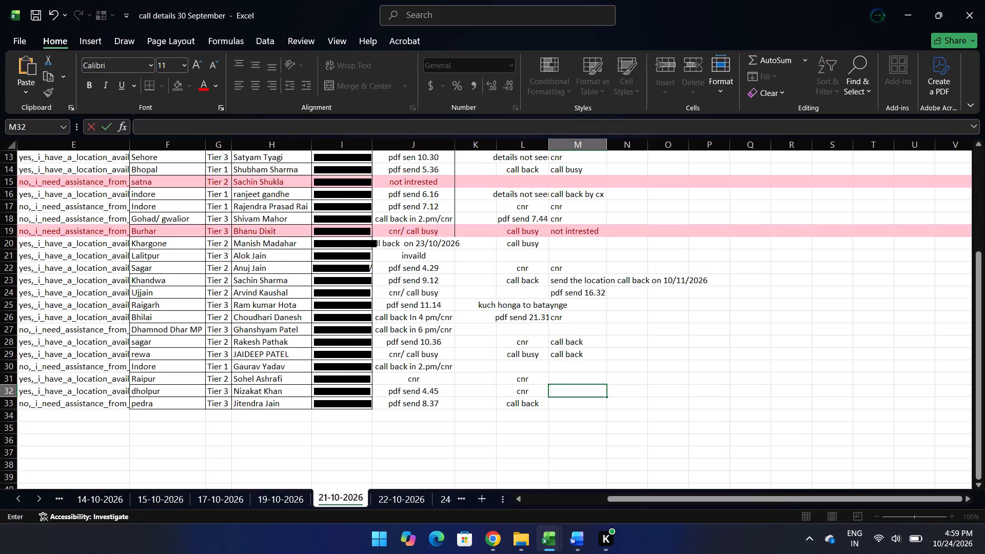
pyautogui.write('di')
pyautogui.write('scuss')
pyautogui.press('space')
pyautogui.write('with pa')
pyautogui.press('t')
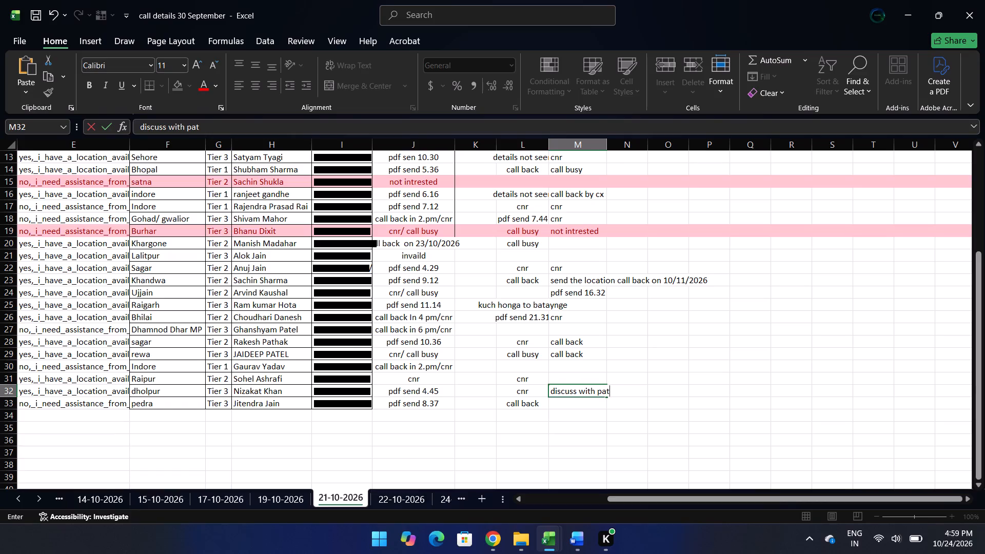
pyautogui.press('BackSpace')
pyautogui.write('rtnar')
pyautogui.click(585, 401)
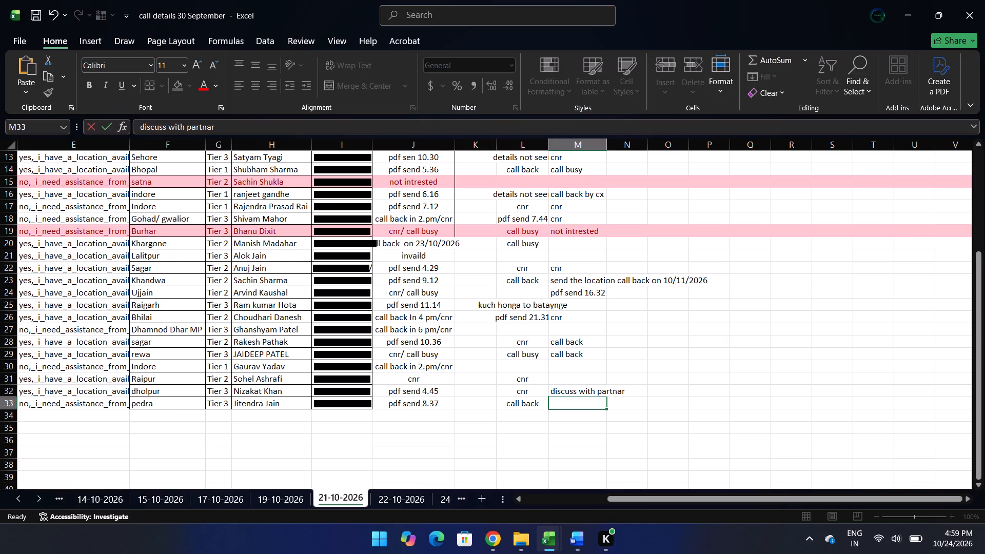
pyautogui.click(565, 389)
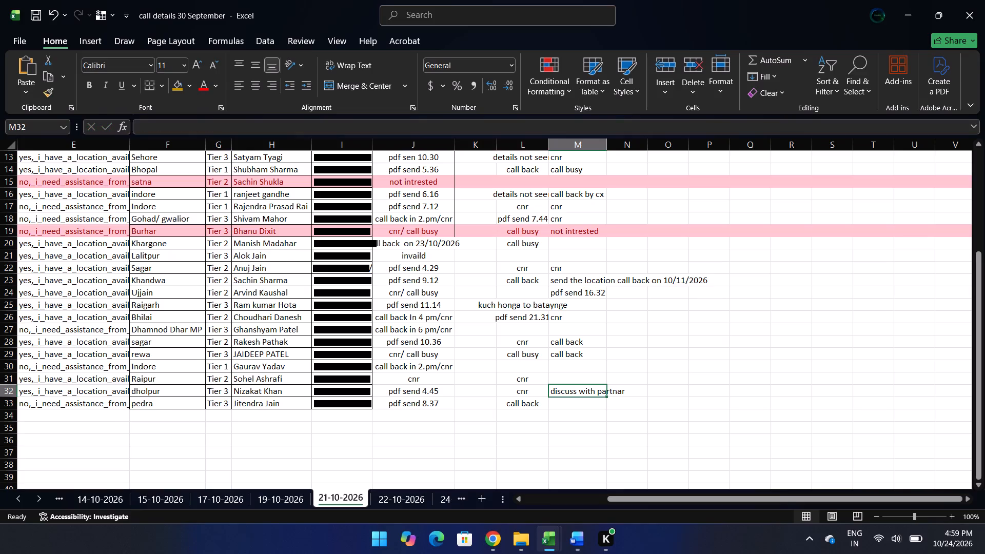
# Select the 24/10/2026 call-status cell for the Pedra lead in row 33.
pyautogui.click(563, 402)
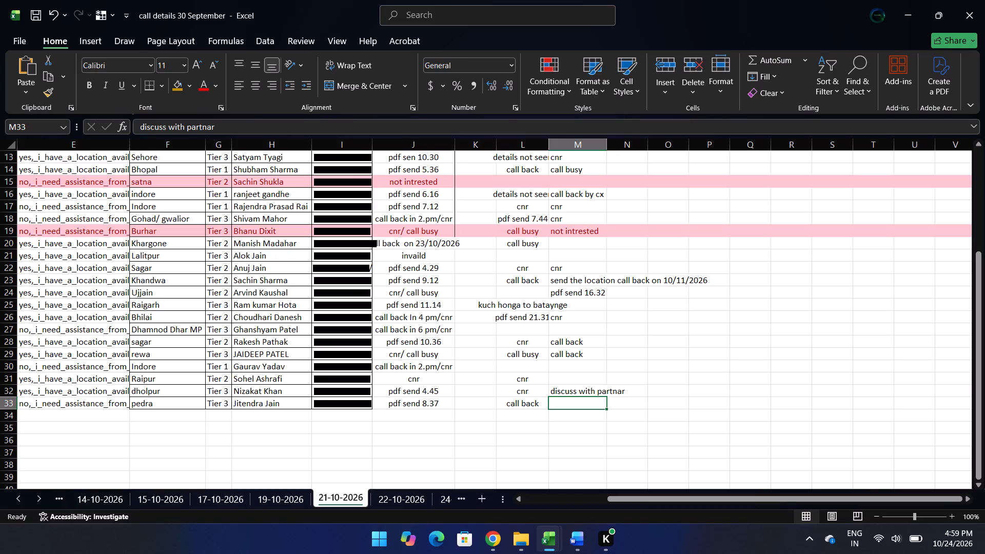
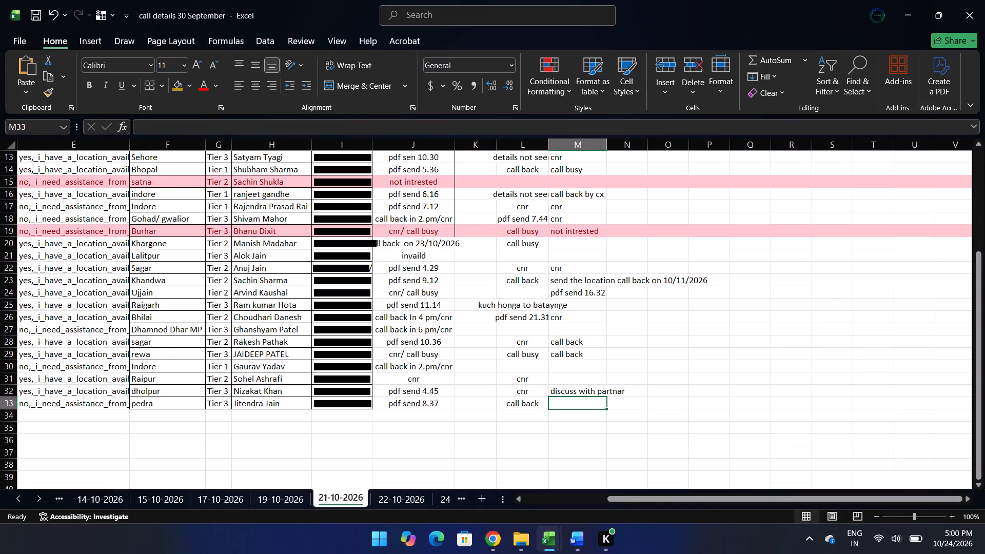
# Fill the Pedra lead's 24/10/2026 status cell in row 33 with "call back", copied from its 23/10/2026 status.
pyautogui.click(528, 399)
pyautogui.moveTo(548, 408); pyautogui.dragTo(563, 406)
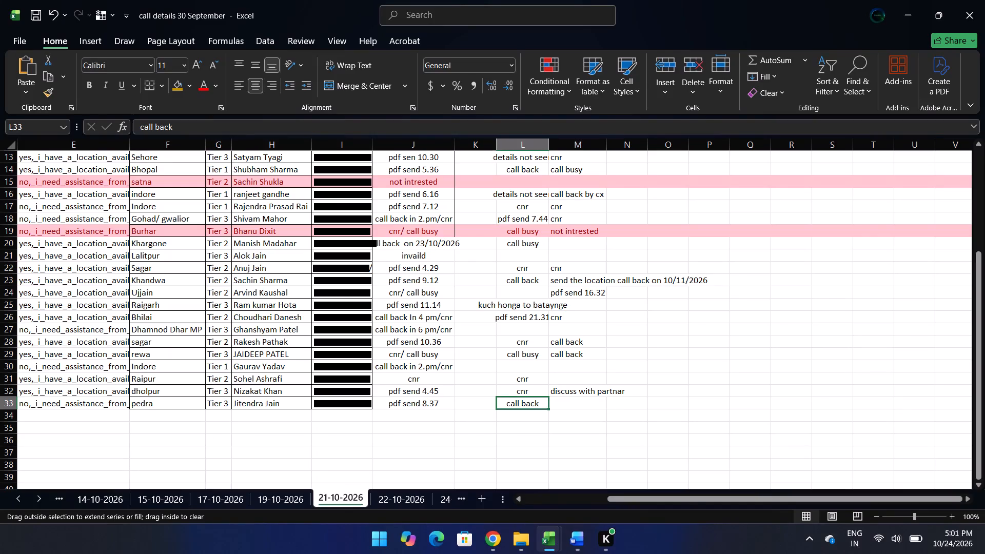
pyautogui.moveTo(563, 406); pyautogui.dragTo(591, 406)
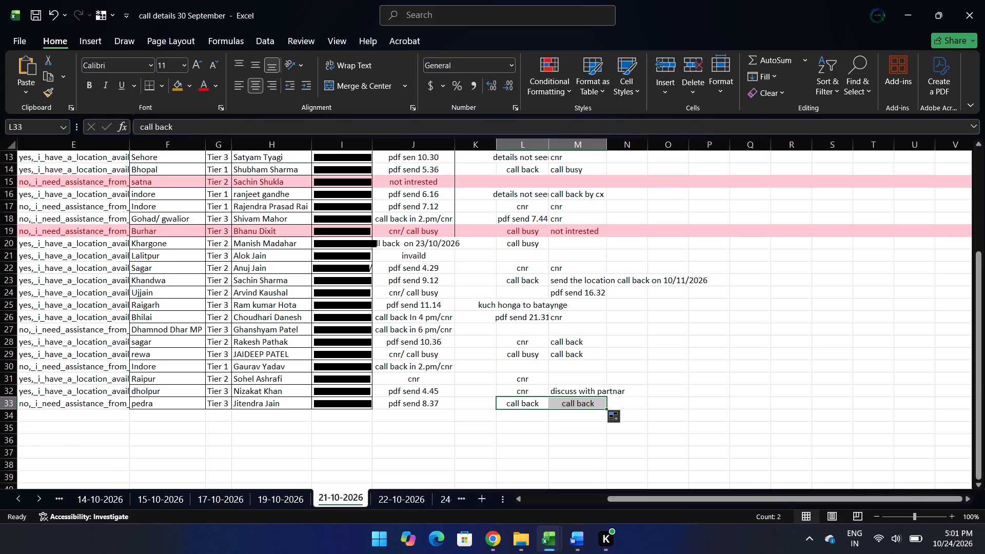
# Review the call statuses on the 24-10-2026 and 22-10-2026 sheets, ending back on the 24-10-2026 sheet.
pyautogui.scroll(2, 620, 185)
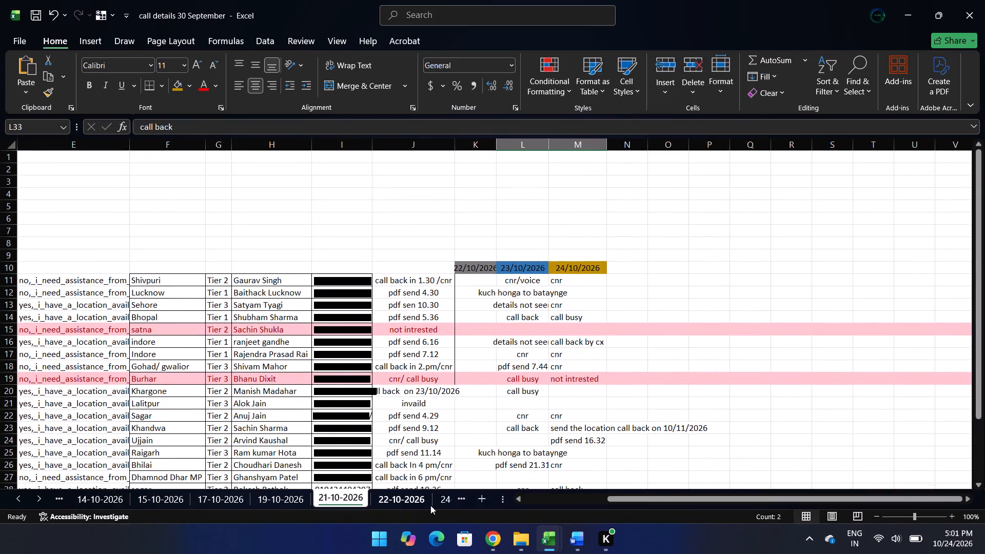
pyautogui.click(446, 501)
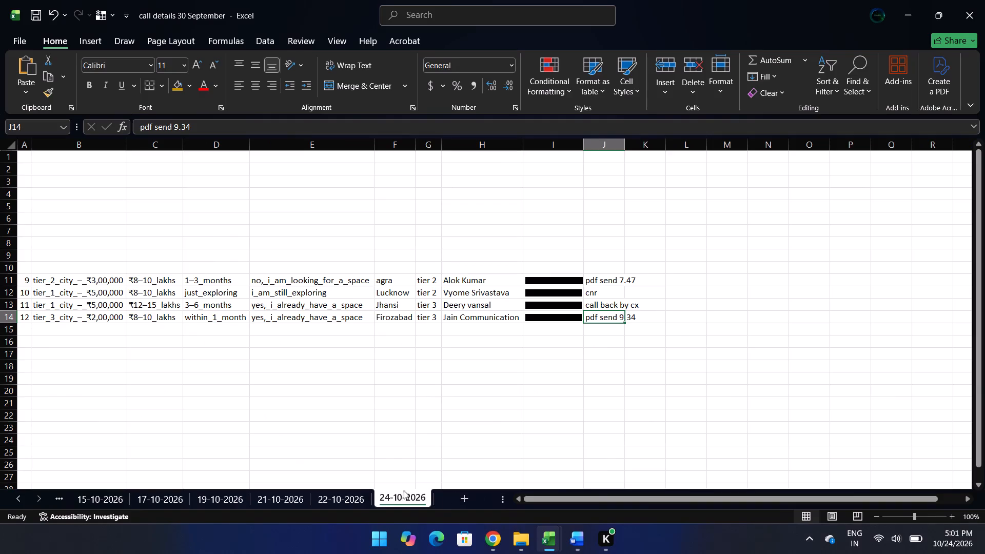
pyautogui.click(342, 502)
pyautogui.click(380, 499)
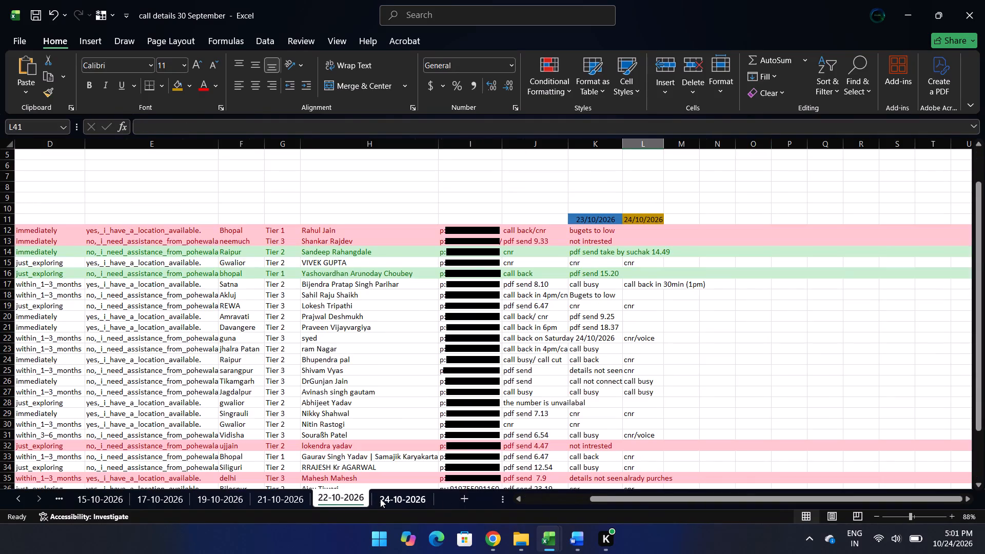
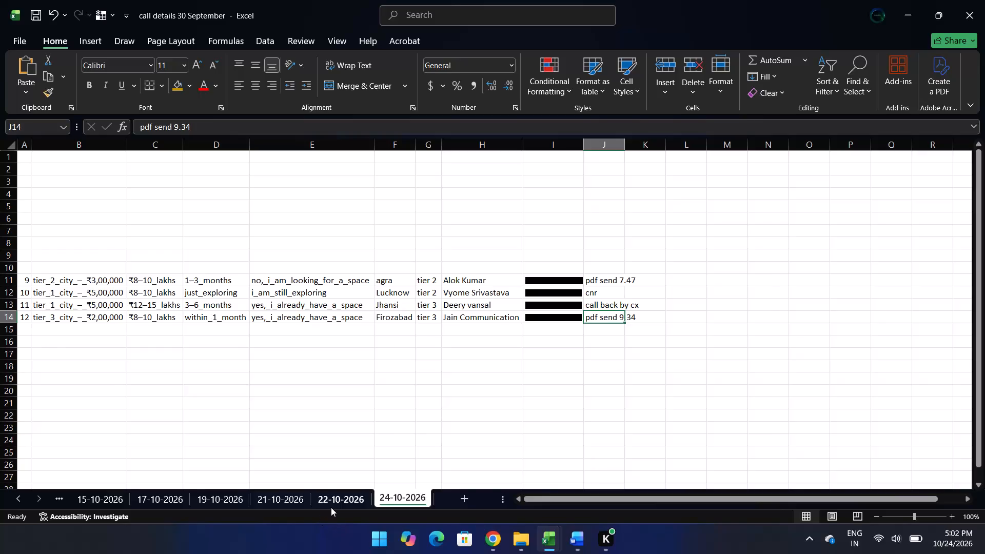
# Review the 21-10-2026 and 22-10-2026 sheets for 24/10/2026 call statuses, examining rows 39 to 41 of the 22-10-2026 sheet.
pyautogui.click(331, 507)
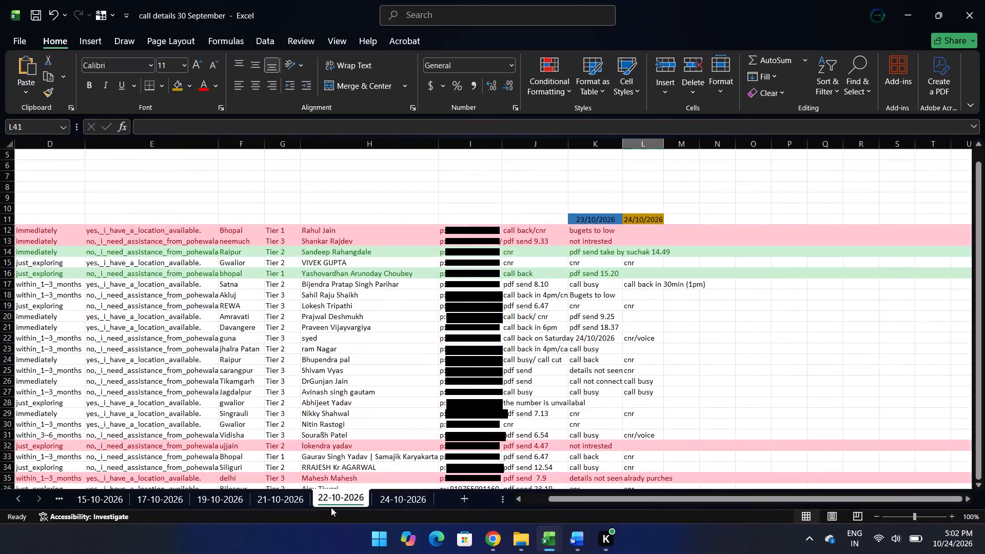
pyautogui.click(289, 498)
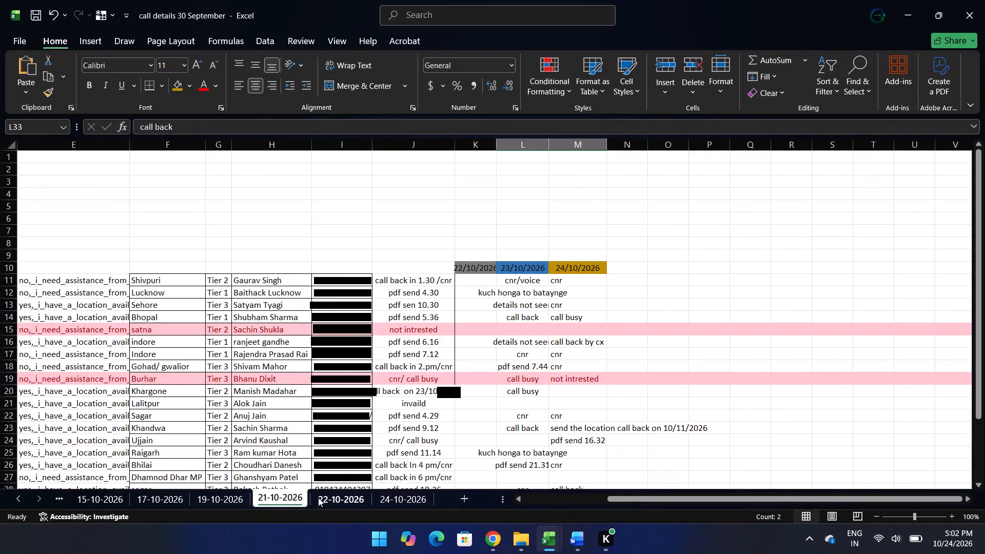
pyautogui.click(324, 498)
pyautogui.scroll(-1, 384, 377)
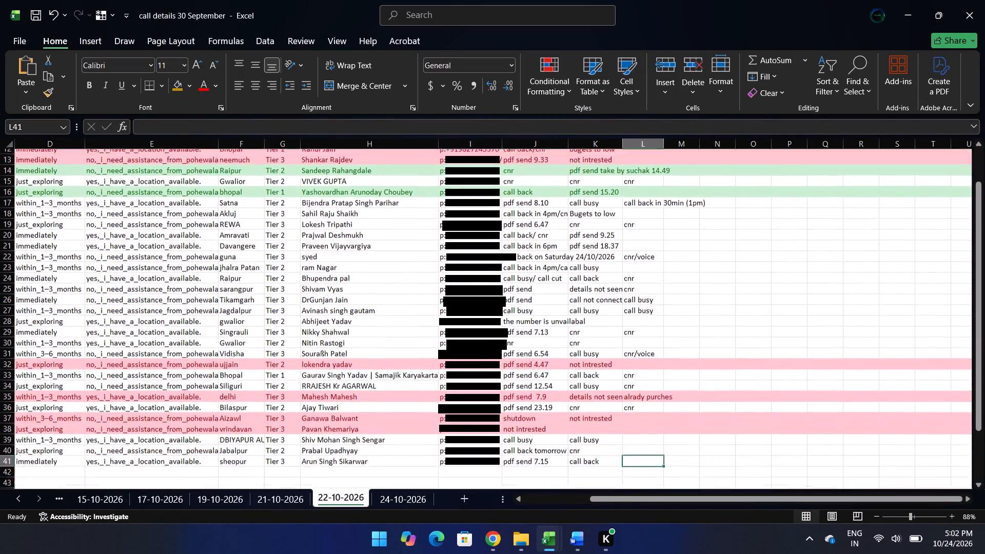
pyautogui.scroll(-2, 384, 377)
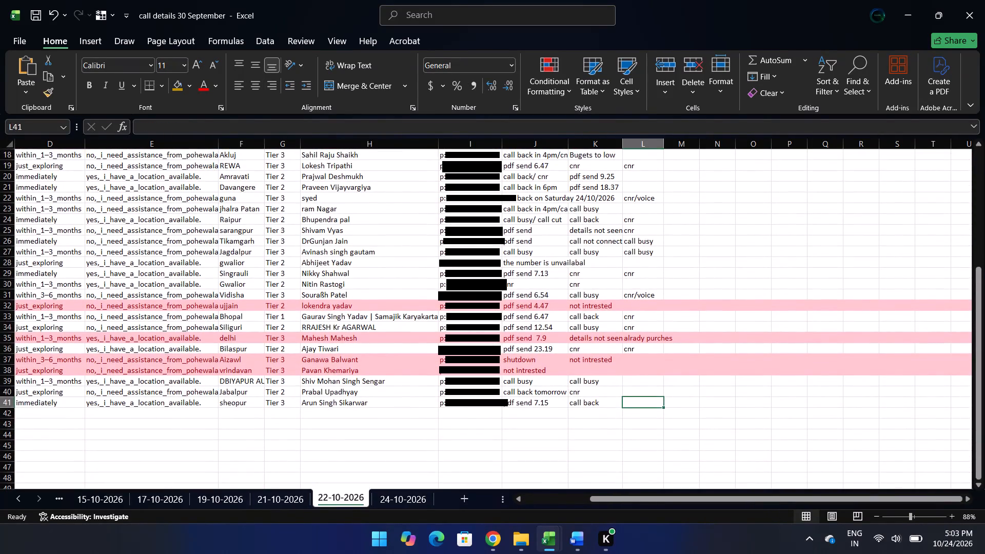
pyautogui.click(631, 391)
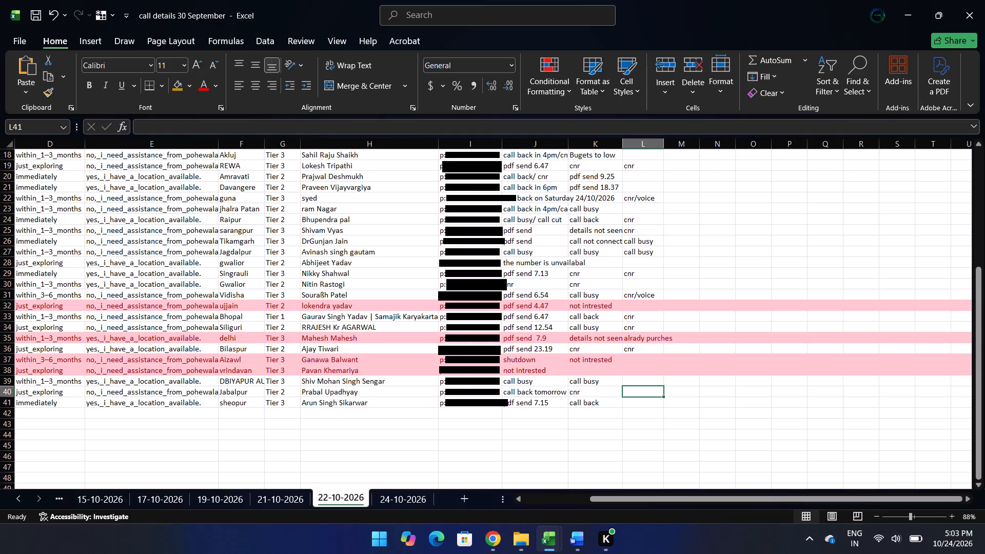
pyautogui.click(635, 378)
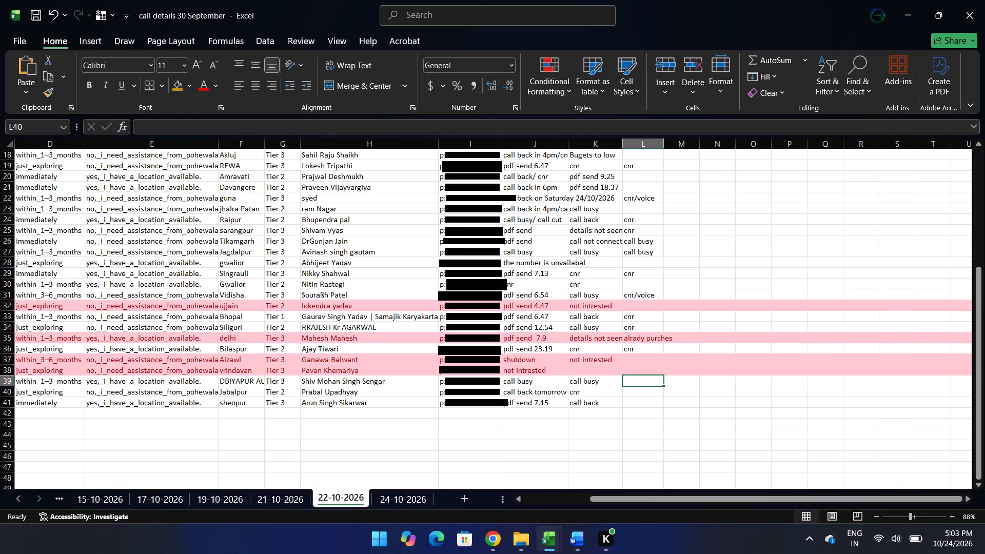
pyautogui.click(629, 401)
pyautogui.hscroll(1, 555, 374)
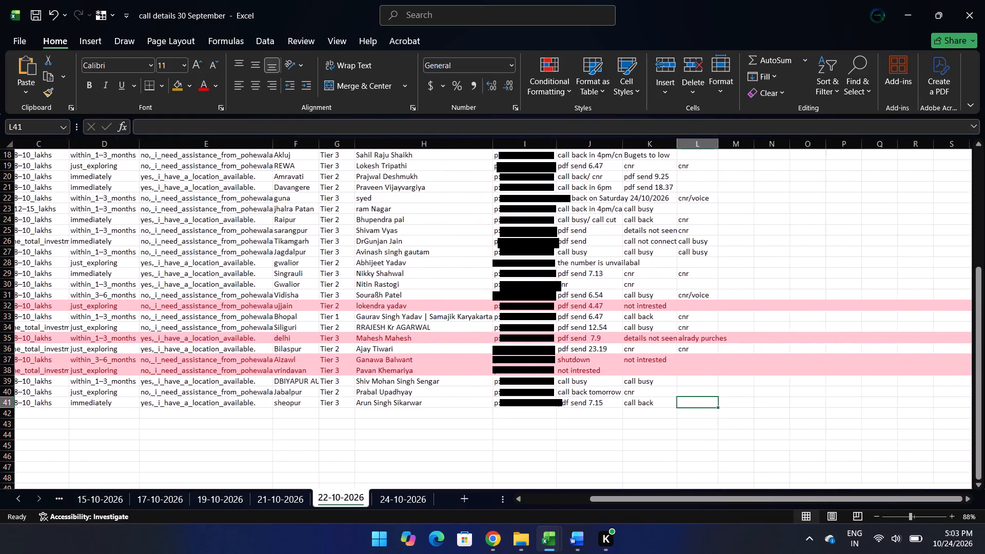
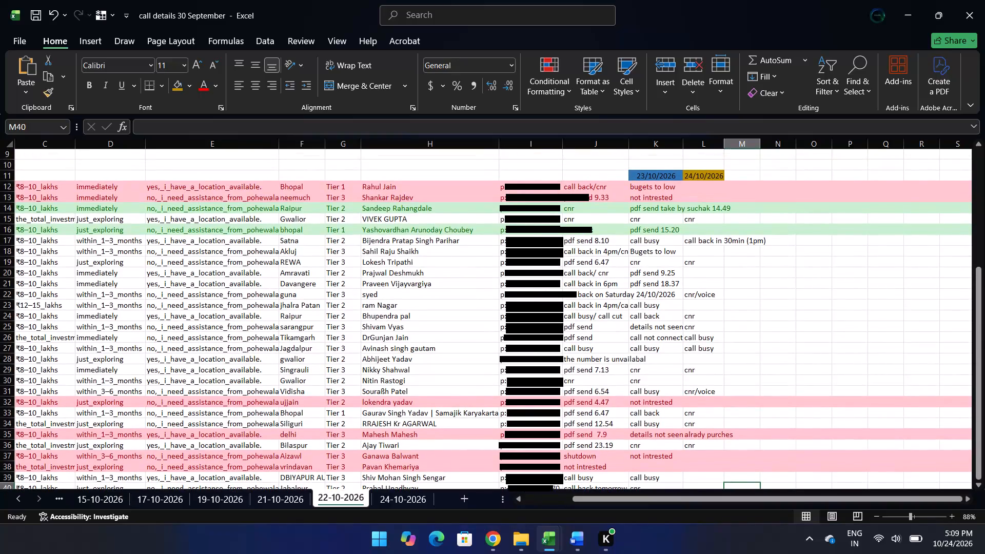
# Review the lead rows 12 to 41 of the 22-10-2026 sheet for blank 24/10/2026 call statuses.
pyautogui.scroll(1, 587, 363)
pyautogui.scroll(-1, 587, 363)
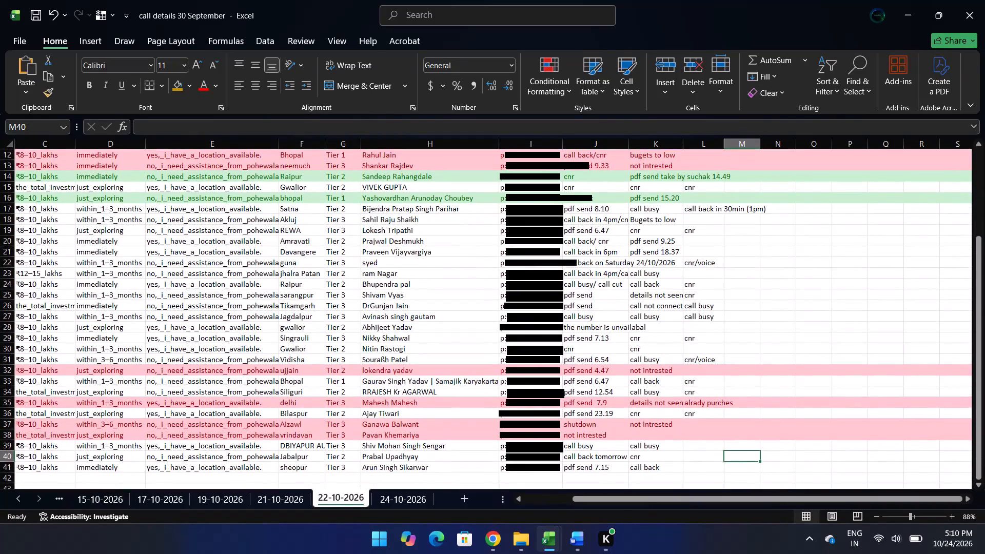
pyautogui.scroll(2, 587, 363)
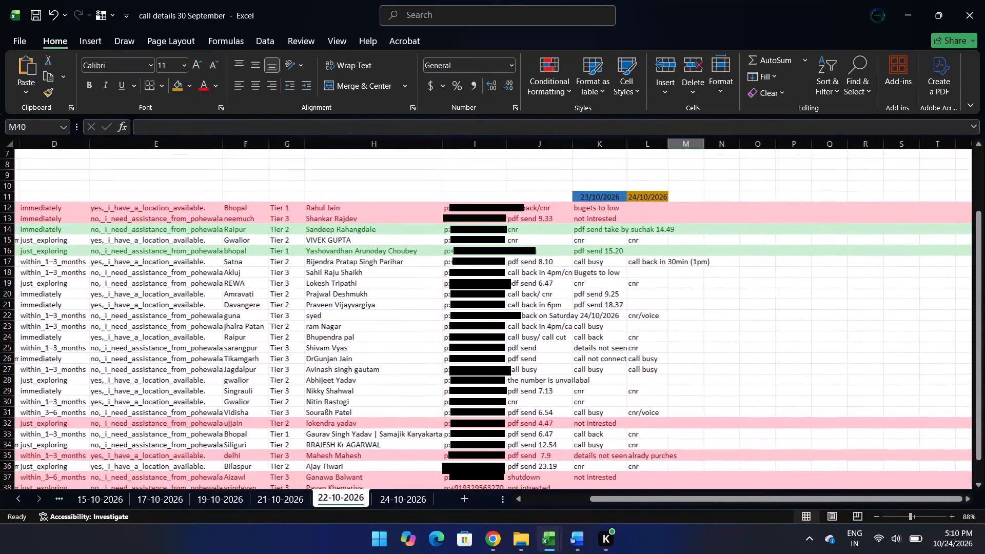
pyautogui.hscroll(2, 587, 363)
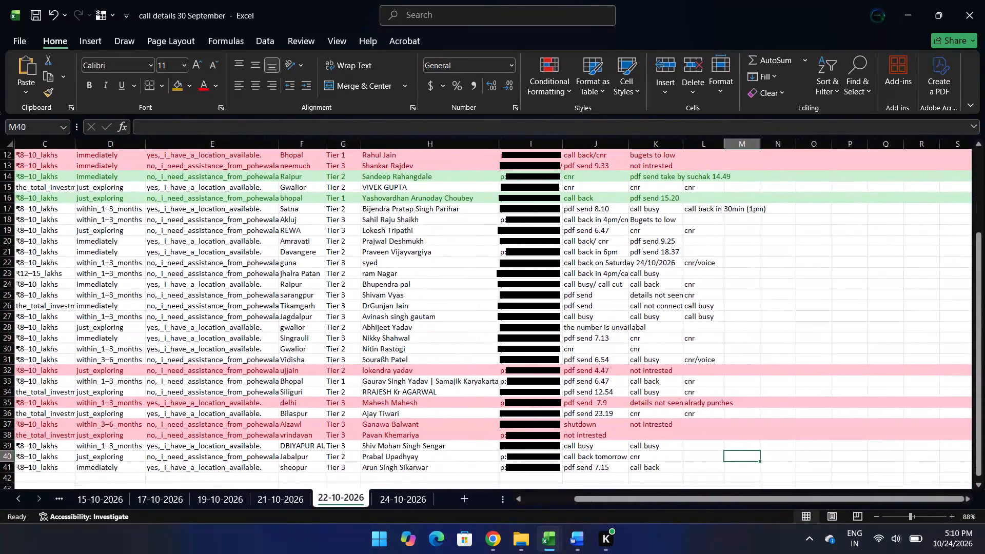
pyautogui.hscroll(2, 587, 363)
pyautogui.scroll(1, 587, 363)
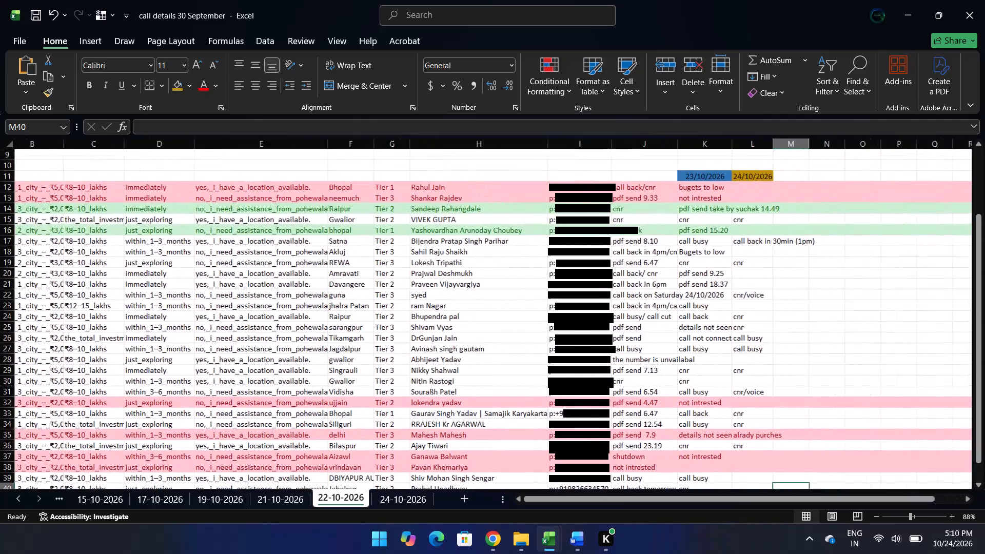
pyautogui.scroll(1, 587, 363)
pyautogui.hscroll(-1, 587, 363)
pyautogui.scroll(-1, 587, 363)
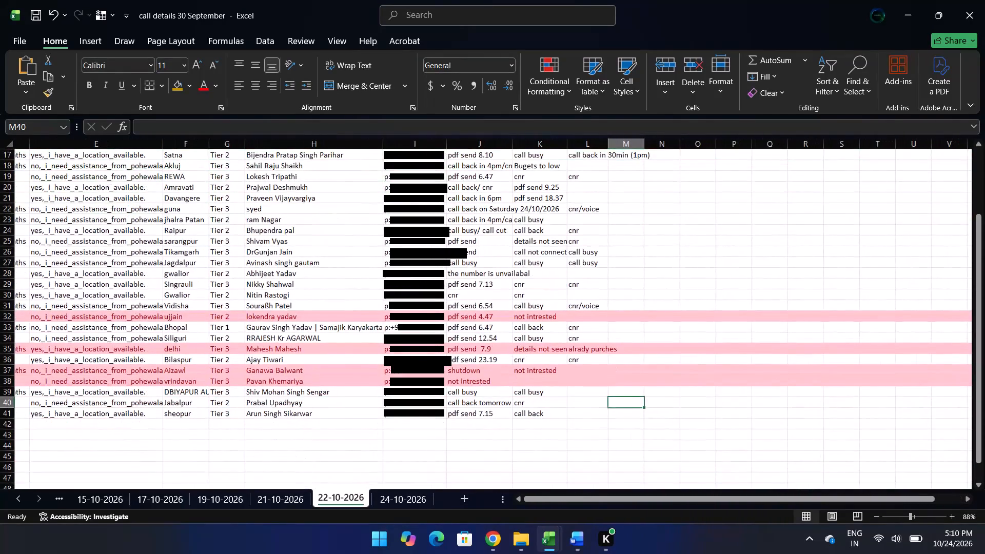
pyautogui.scroll(-1, 587, 363)
pyautogui.scroll(1, 586, 362)
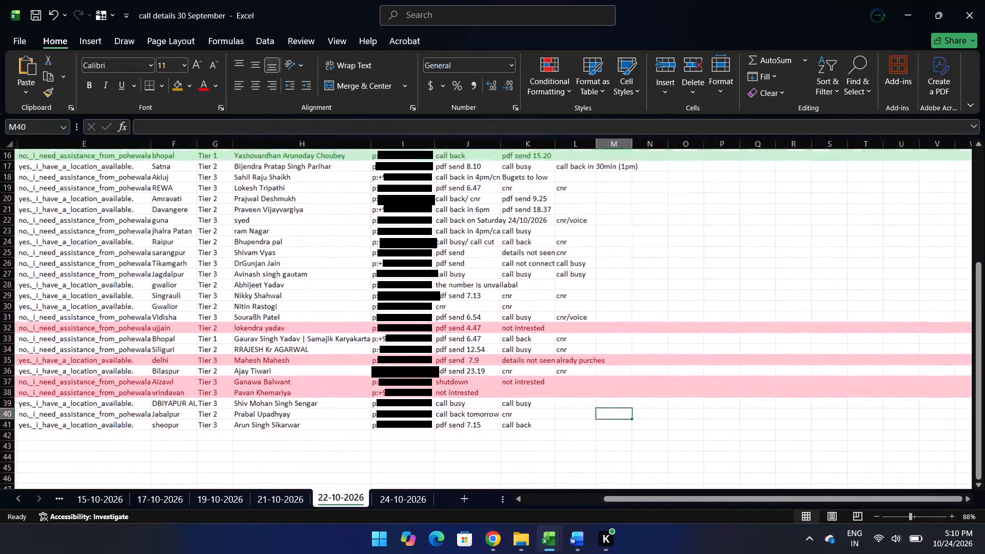
pyautogui.scroll(1, 586, 362)
pyautogui.hscroll(1, 586, 362)
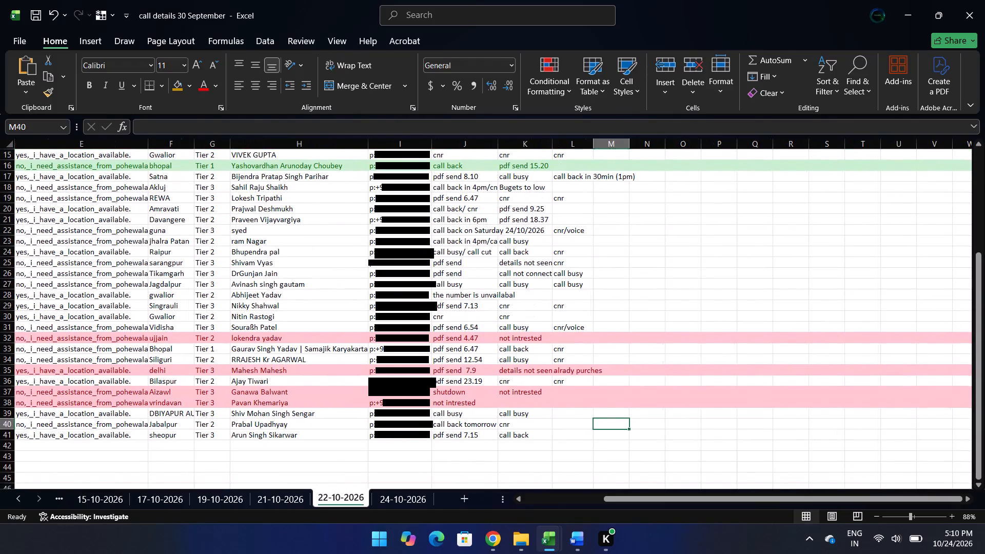
# Enter "cnr" as the 24/10/2026 call status for the sheopur lead in row 41 of the 22-10-2026 sheet.
pyautogui.click(572, 433)
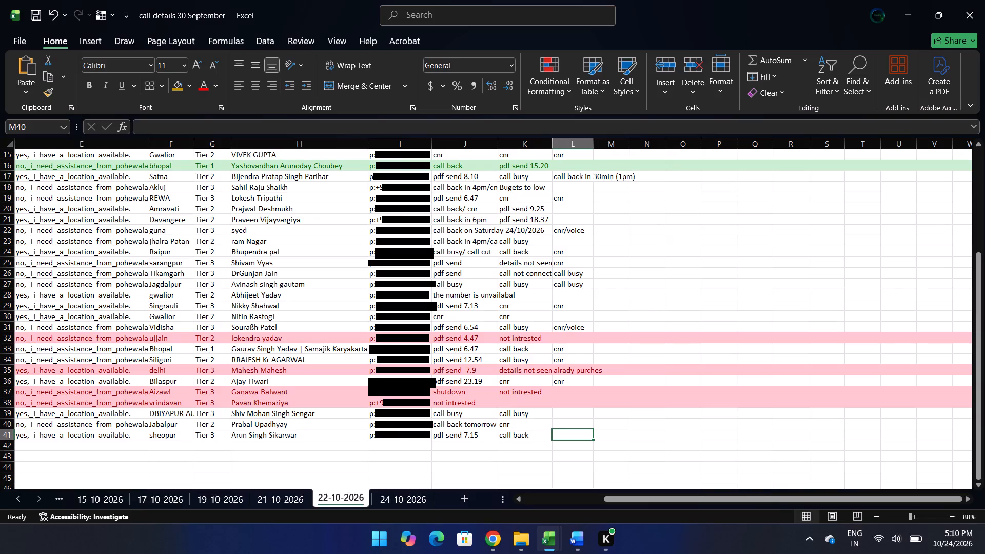
pyautogui.hscroll(-1, 572, 433)
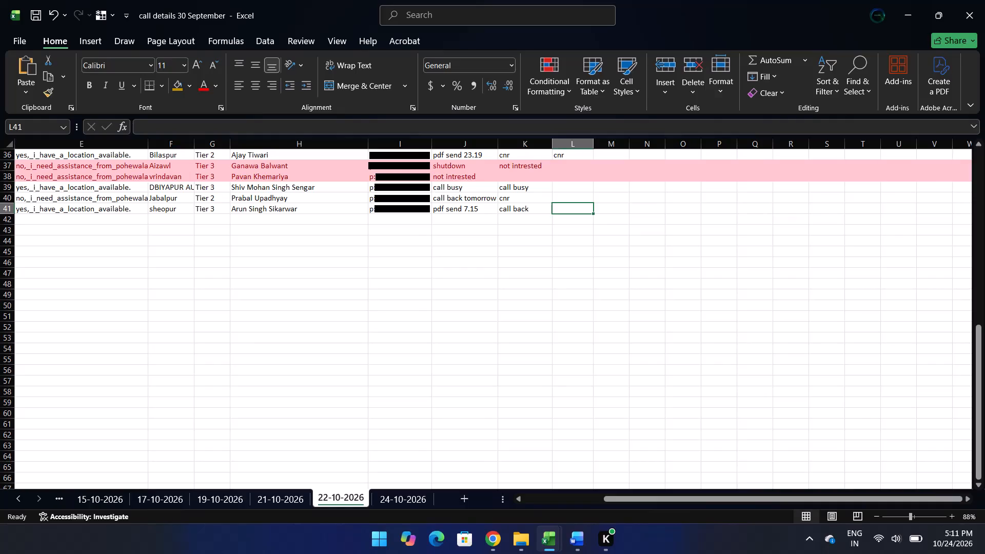
pyautogui.scroll(1, 572, 433)
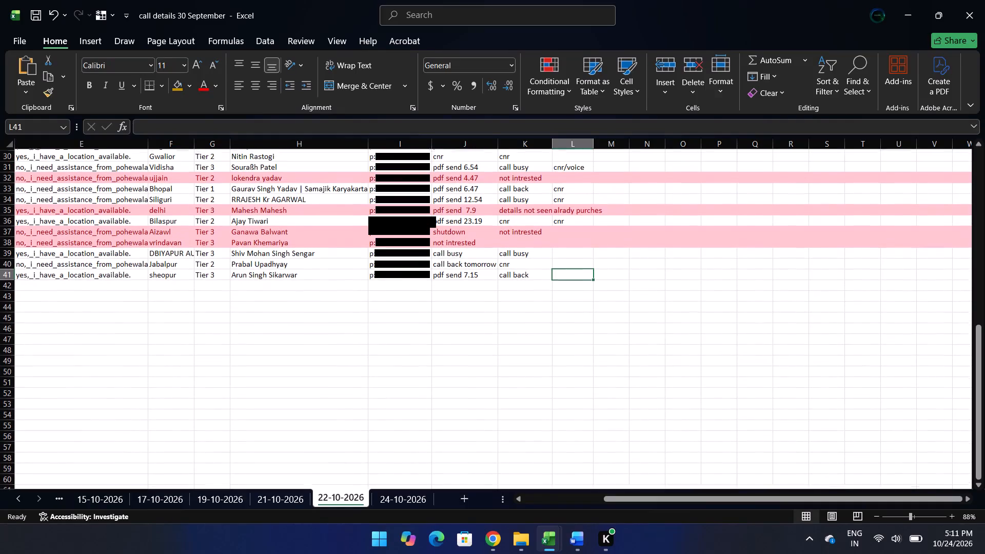
pyautogui.scroll(3, 572, 433)
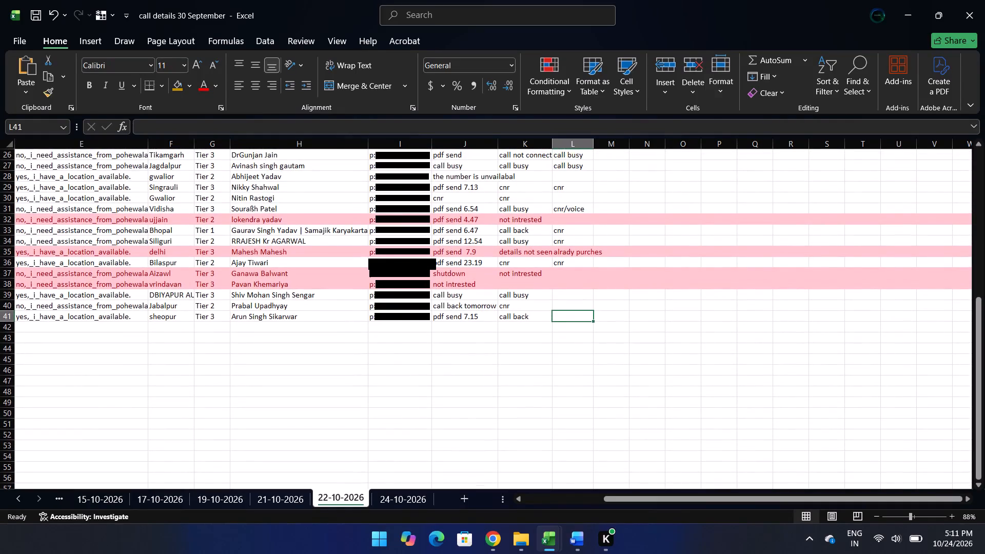
pyautogui.scroll(1, 572, 433)
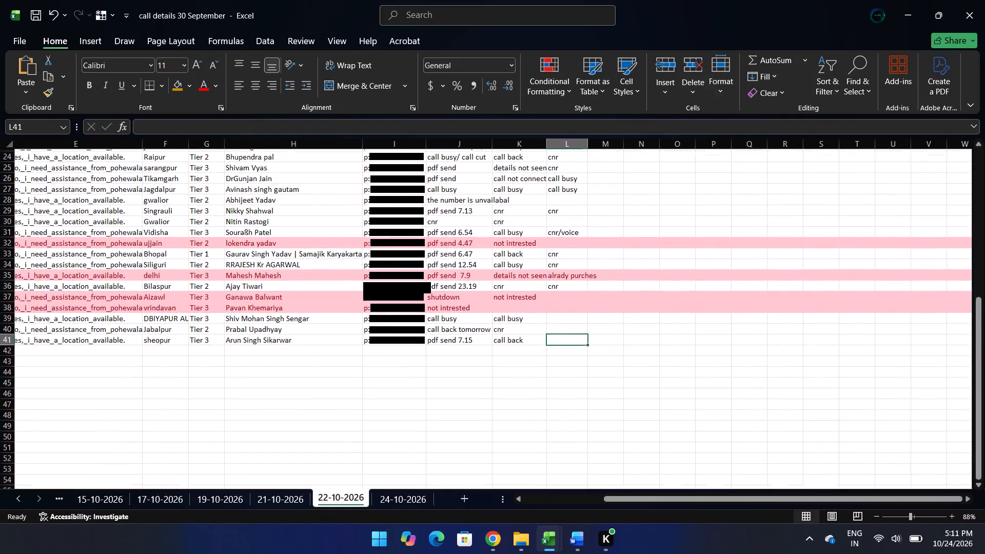
pyautogui.scroll(2, 572, 433)
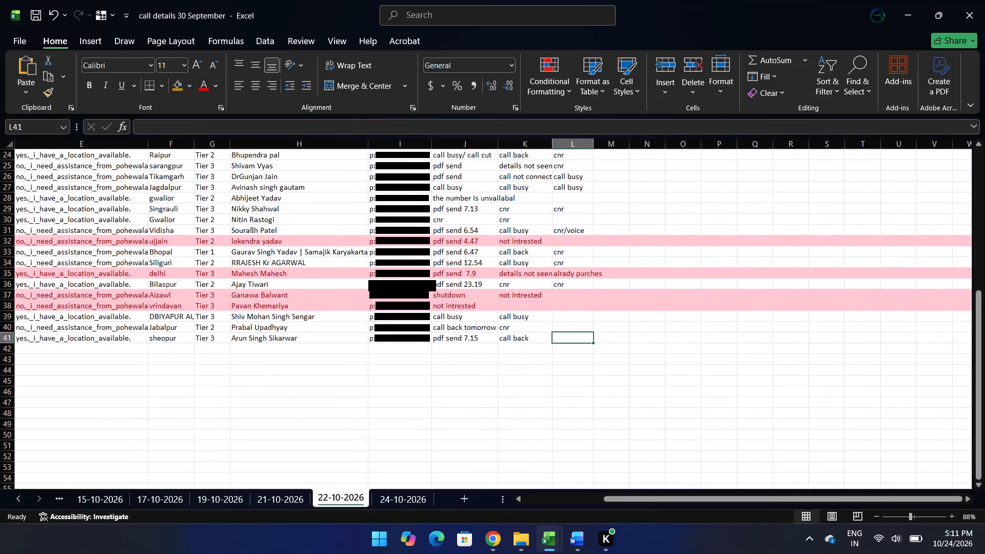
pyautogui.write('cnr')
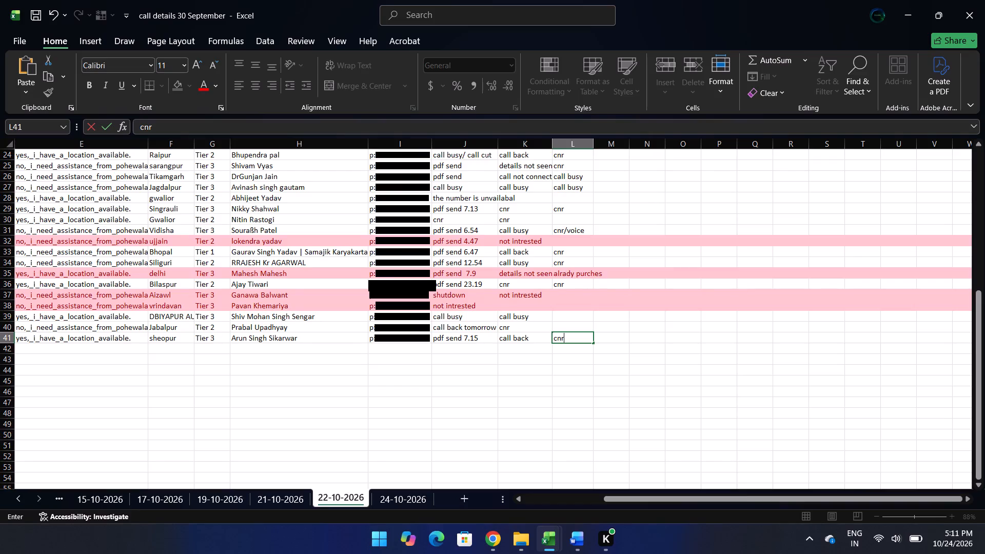
pyautogui.scroll(2, 547, 335)
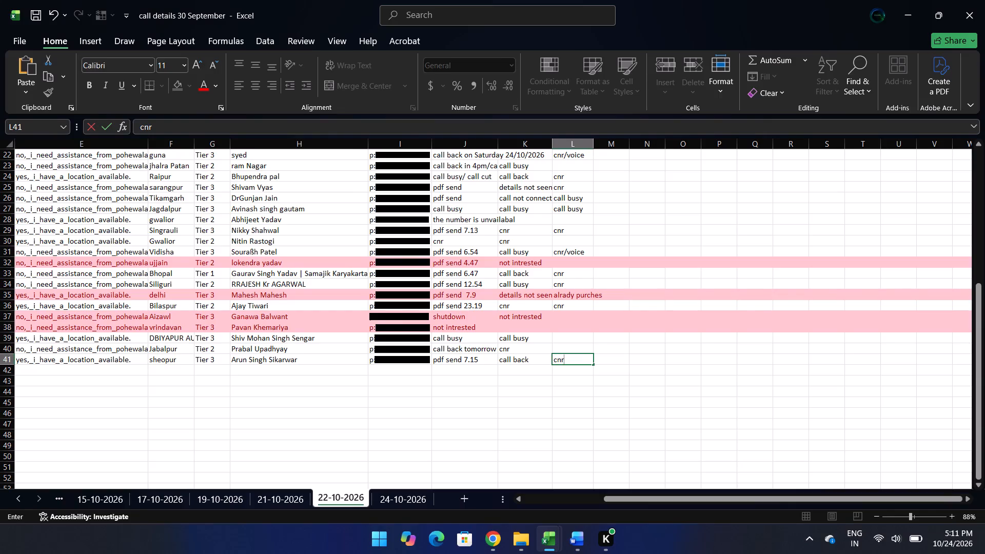
pyautogui.click(567, 349)
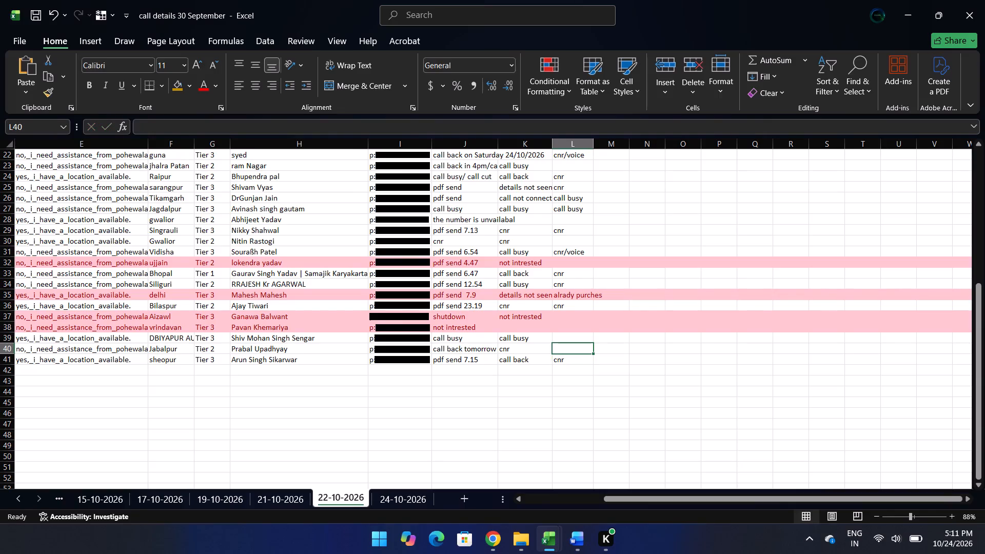